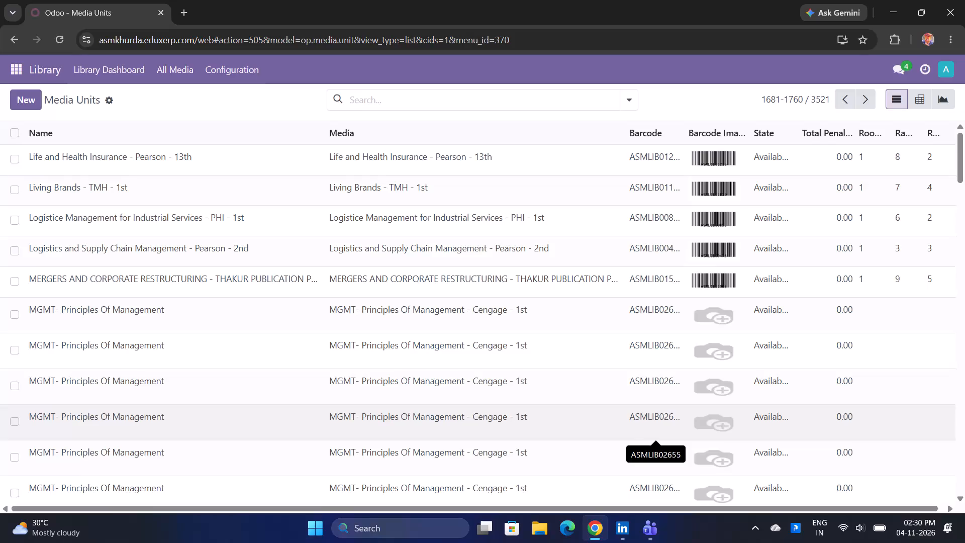
Examine the barcode images in the media units list for records 1681-1760, comparing them with the preceding page.
scroll(584, 288, "up", 3)
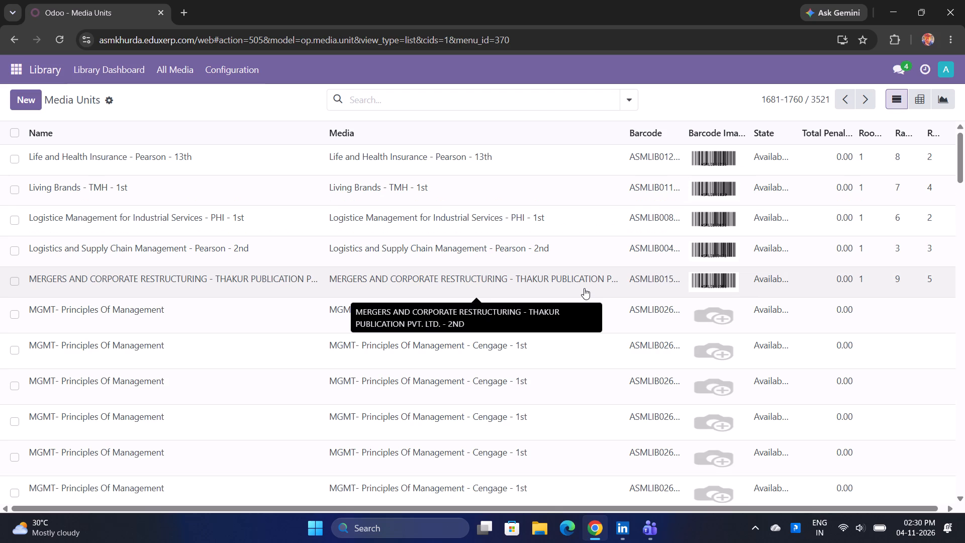
scroll(584, 288, "up", 1)
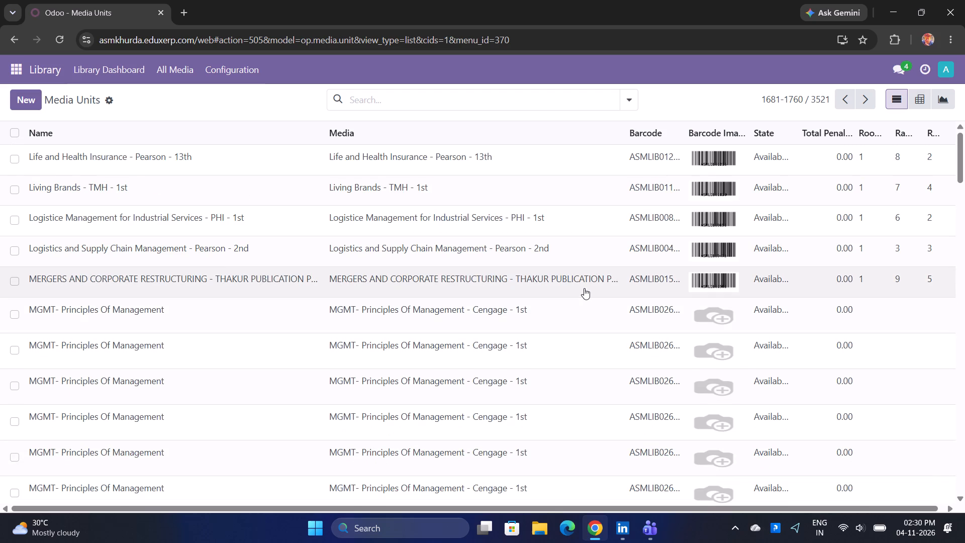
left_click(842, 99)
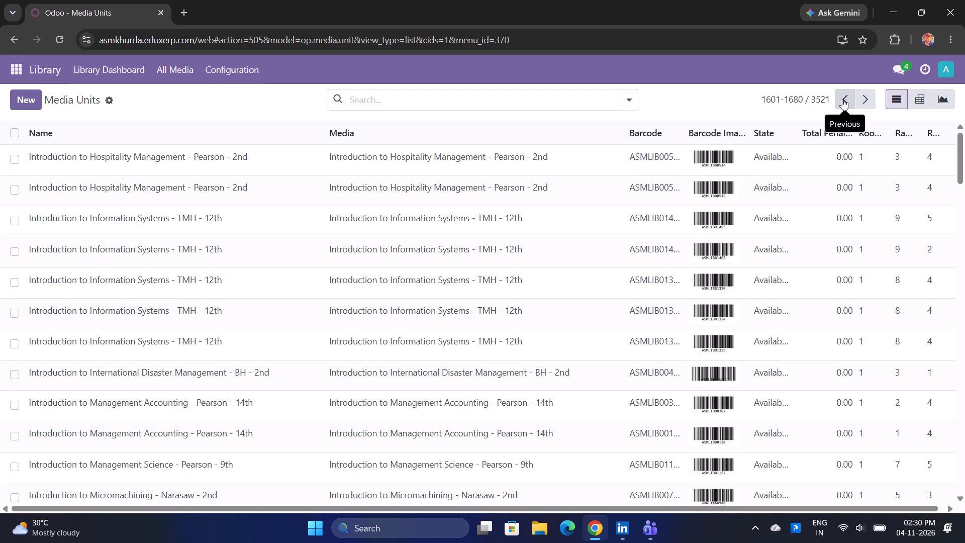
left_click(865, 97)
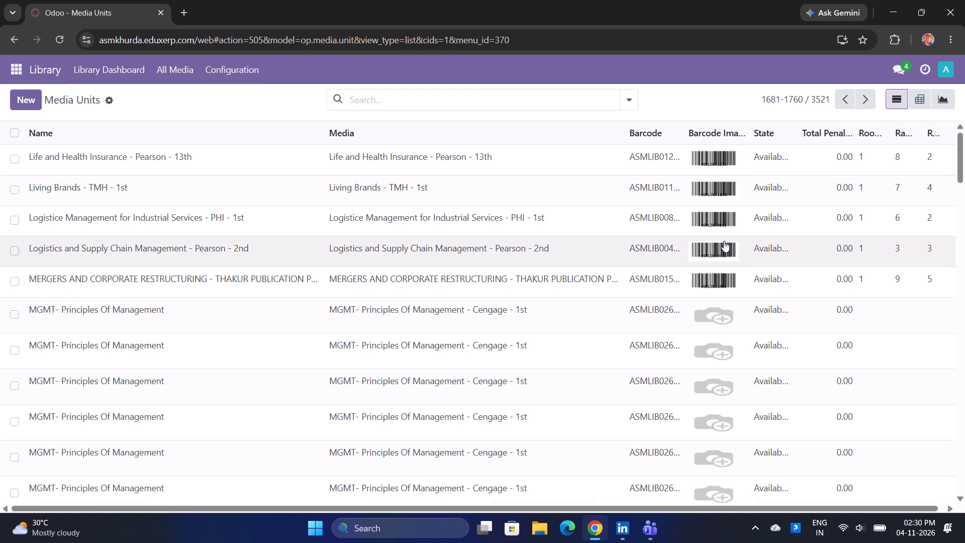
scroll(724, 241, "up", 2)
scroll(724, 241, "down", 9)
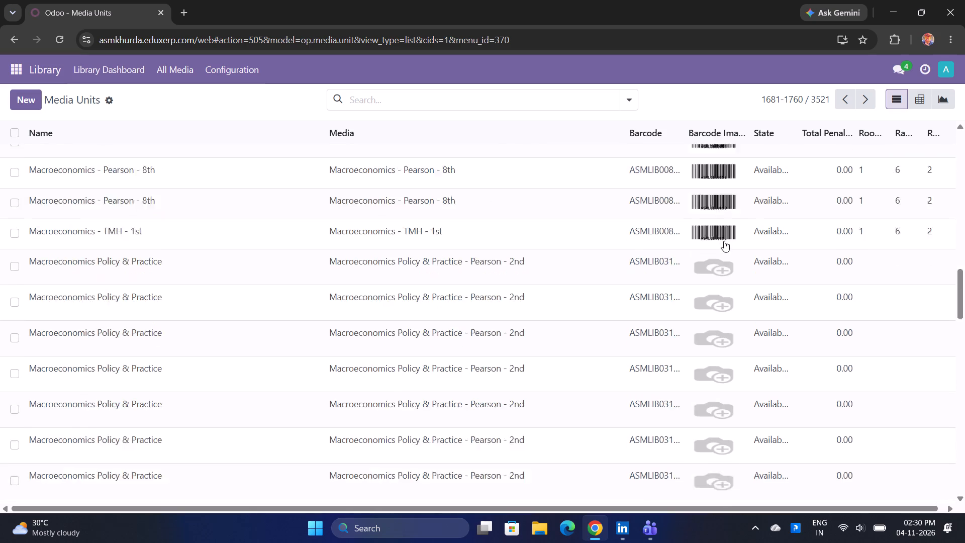
scroll(724, 241, "down", 5)
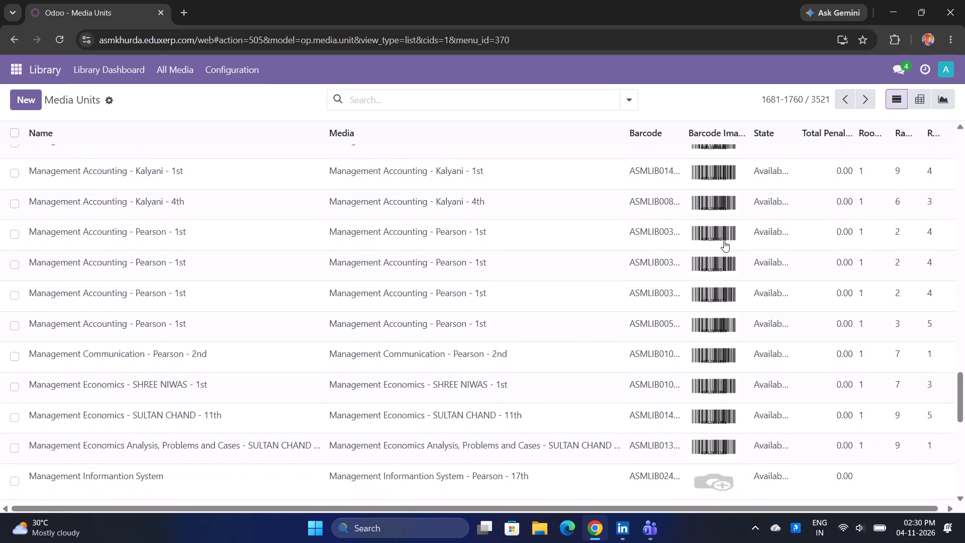
scroll(724, 241, "down", 4)
scroll(724, 241, "up", 9)
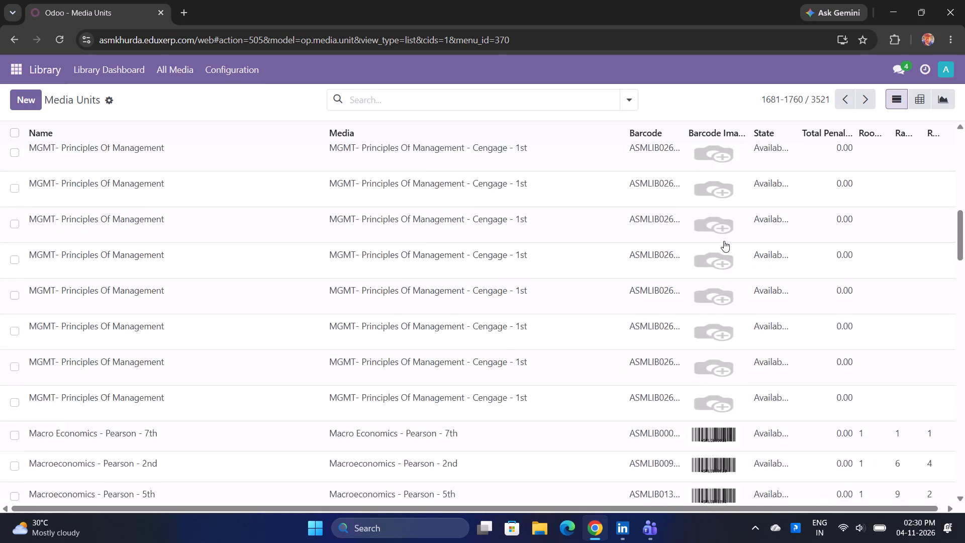
scroll(724, 241, "up", 5)
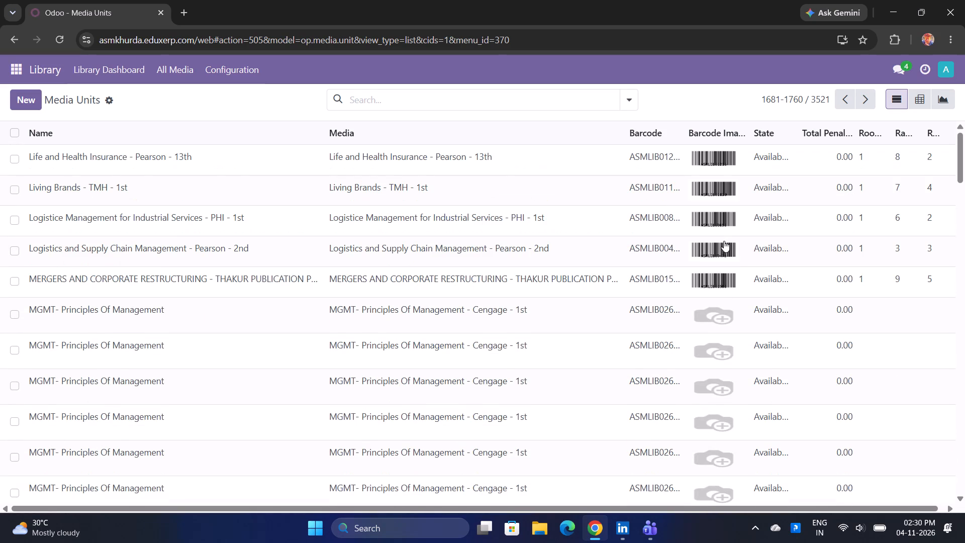
scroll(724, 241, "up", 7)
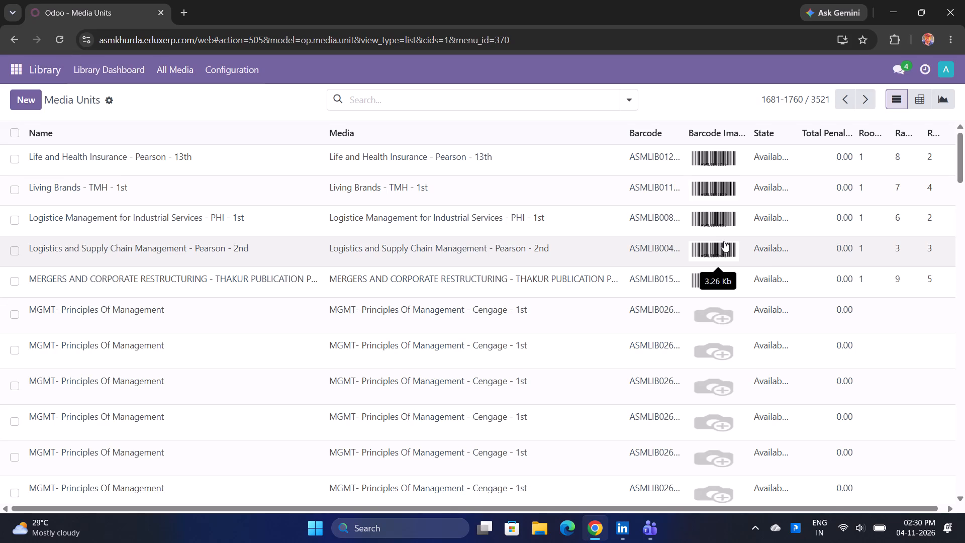
scroll(724, 241, "up", 2)
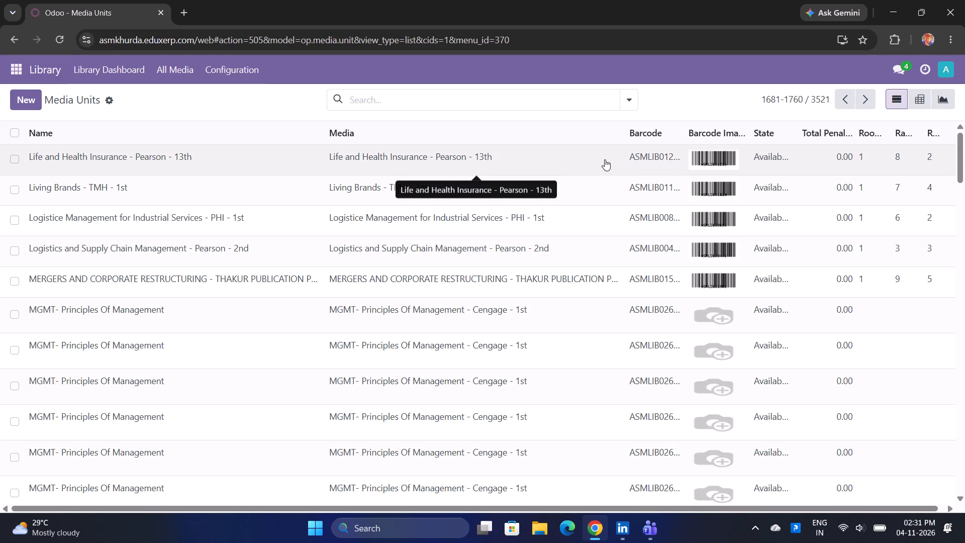
Regenerate the barcode image of Life and Health Insurance - Pearson - 13th by saving barcode ASMLIB0121, then saving it again as ASMLIB01216.
left_click(605, 159)
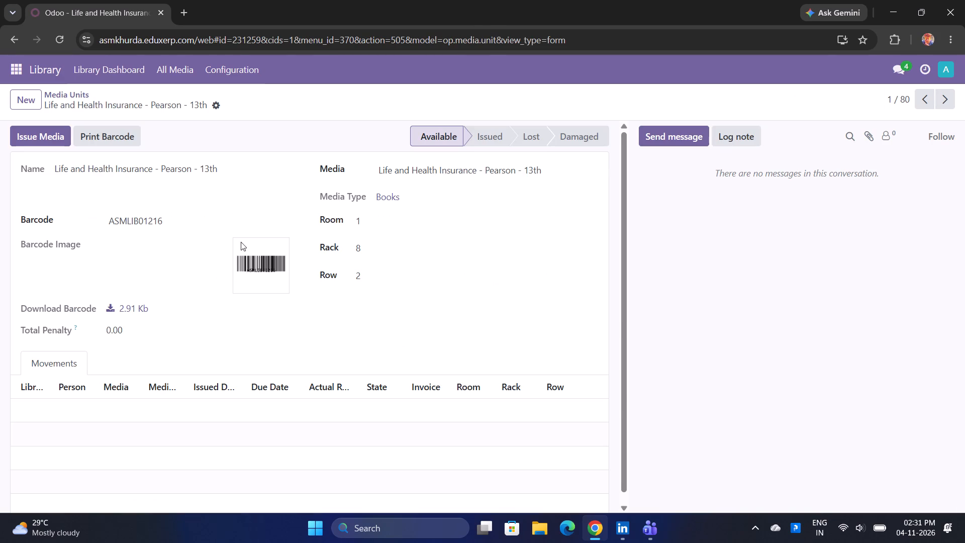
left_click(226, 223)
key("BackSpace")
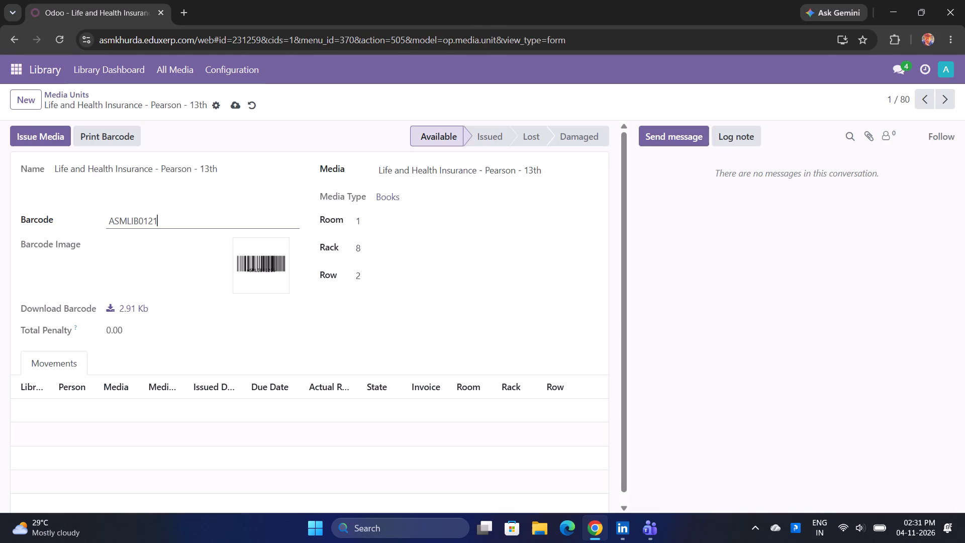
left_click(232, 107)
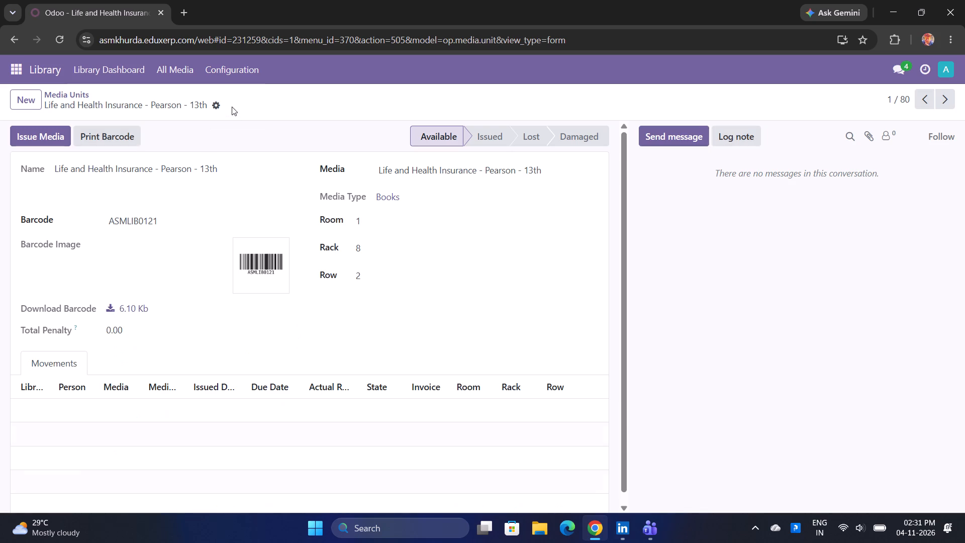
left_click(223, 220)
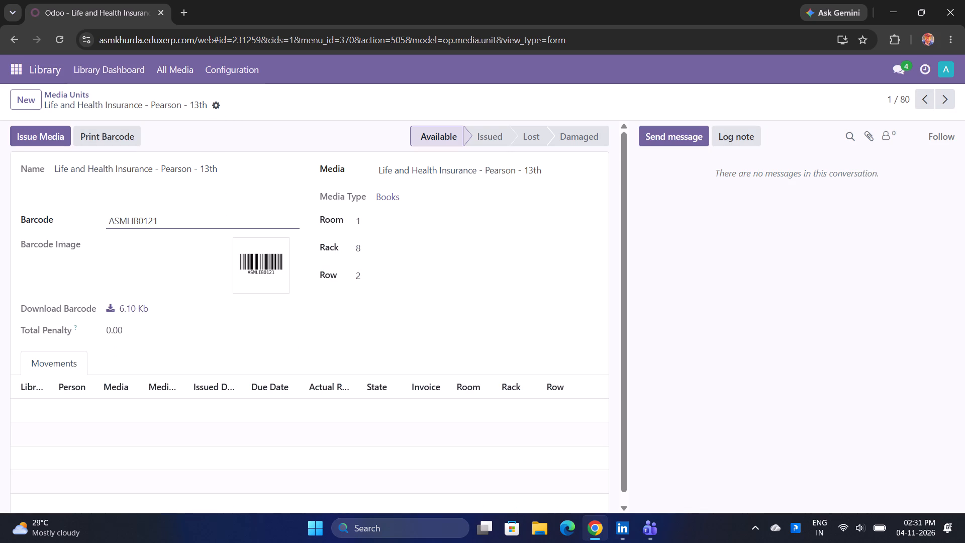
key("6")
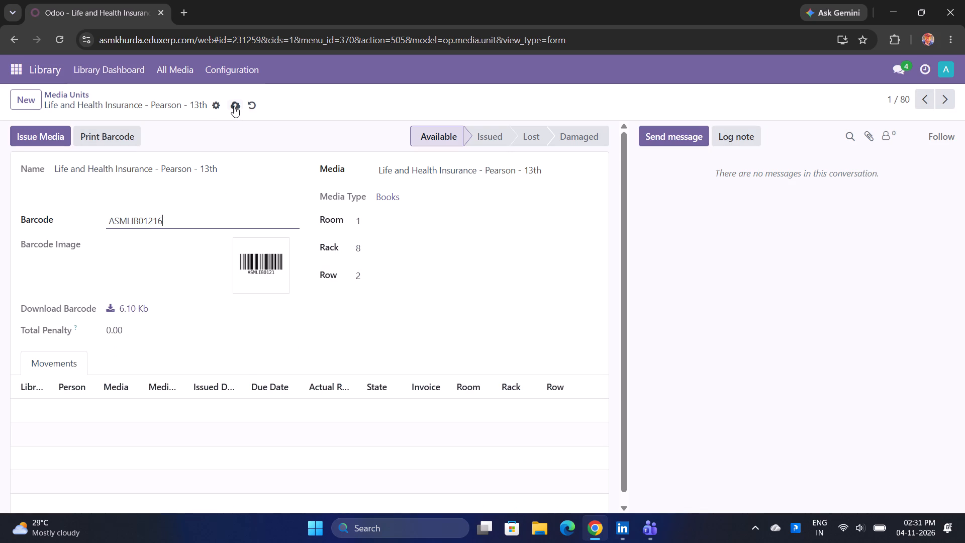
left_click(234, 104)
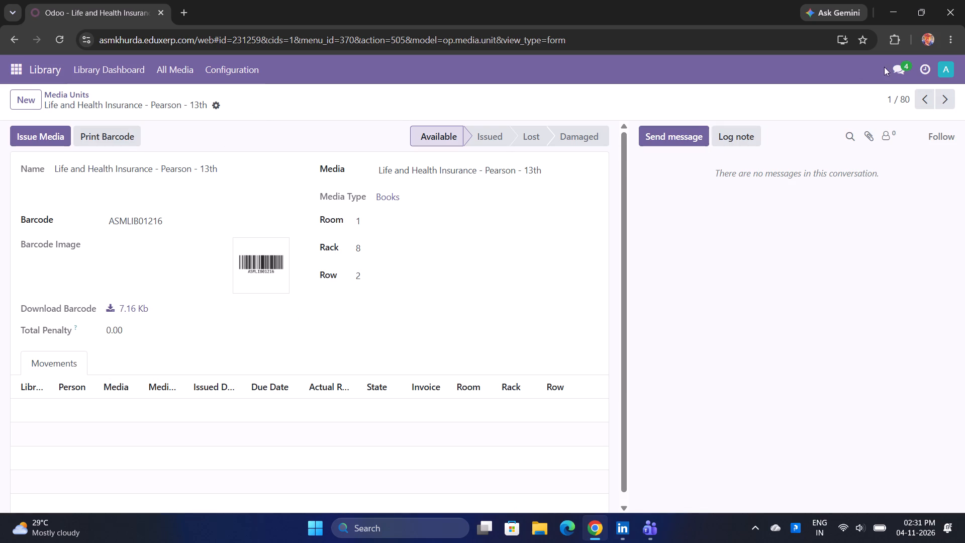
Regenerate the barcode image of the Living Brands - TMH - 1st unit by saving barcode ASMLIB0112, then saving it again as ASMLIB01120.
left_click(940, 99)
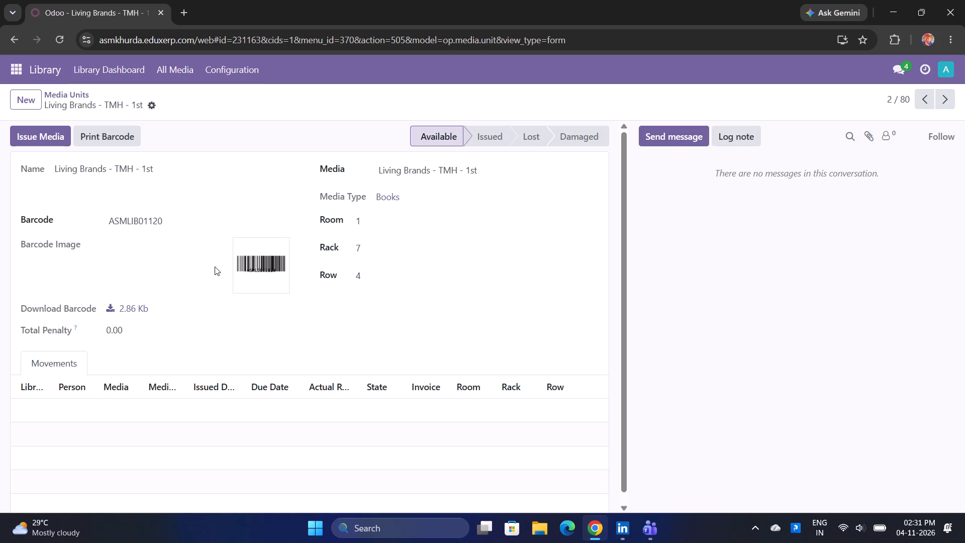
left_click(204, 221)
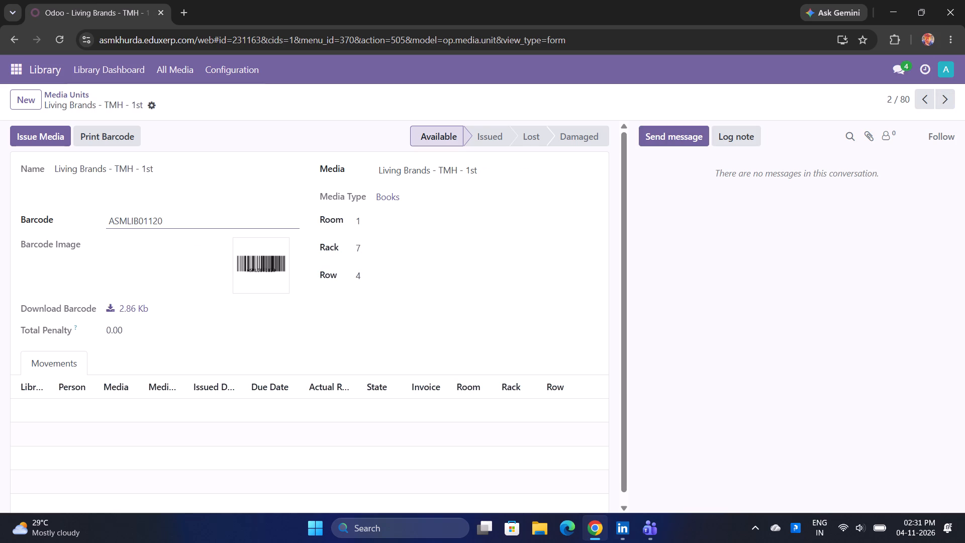
key("BackSpace")
left_click(170, 106)
left_click(173, 215)
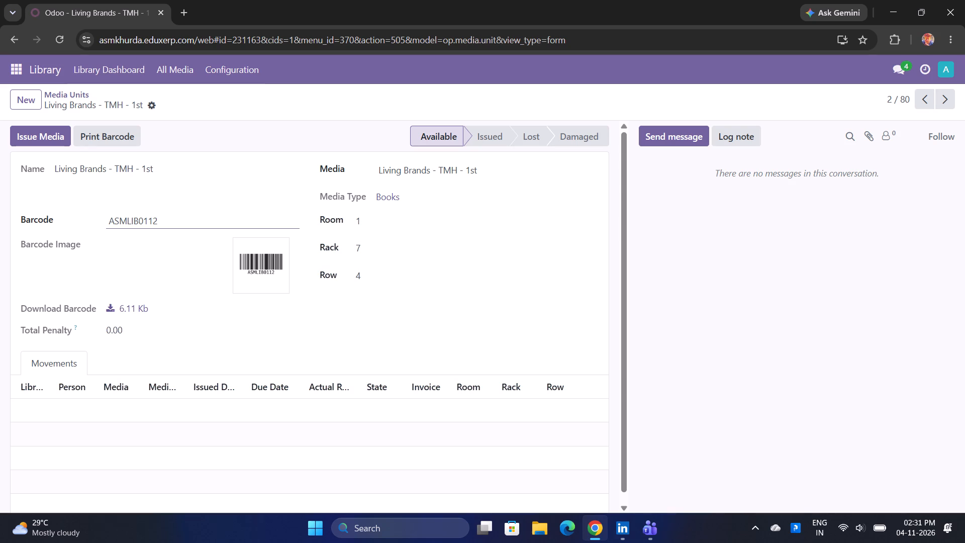
key("0")
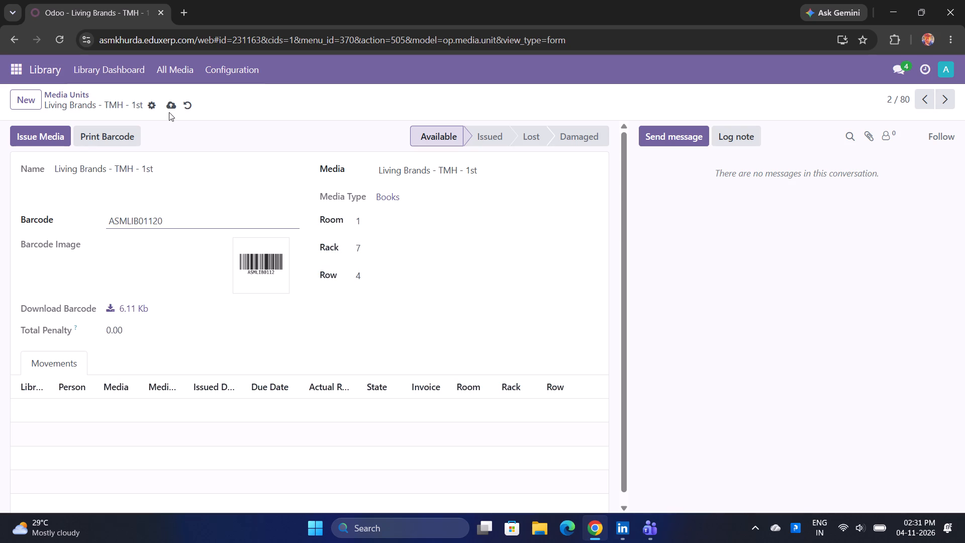
left_click(167, 106)
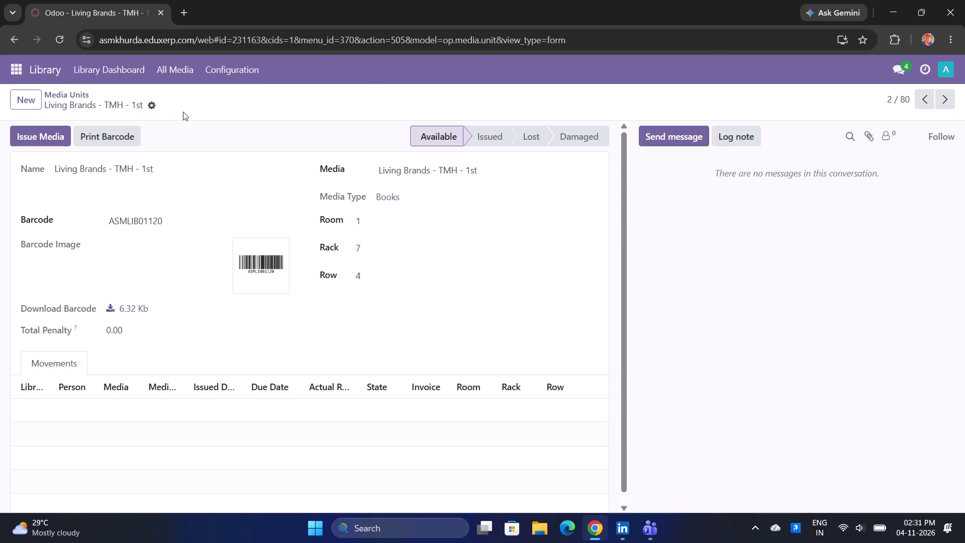
Return to the media units list and examine the barcode images of records 1601-1680.
left_click(70, 95)
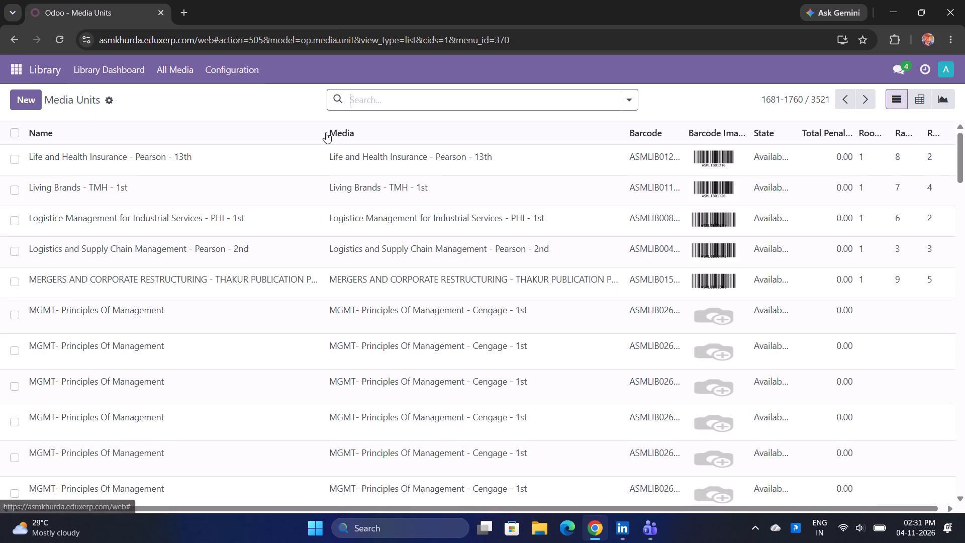
left_click(845, 98)
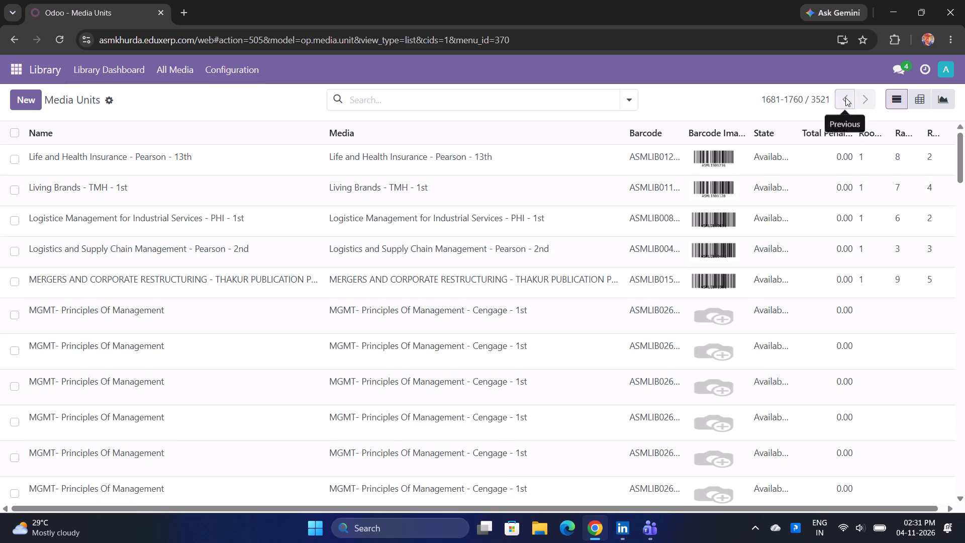
scroll(692, 397, "down", 12)
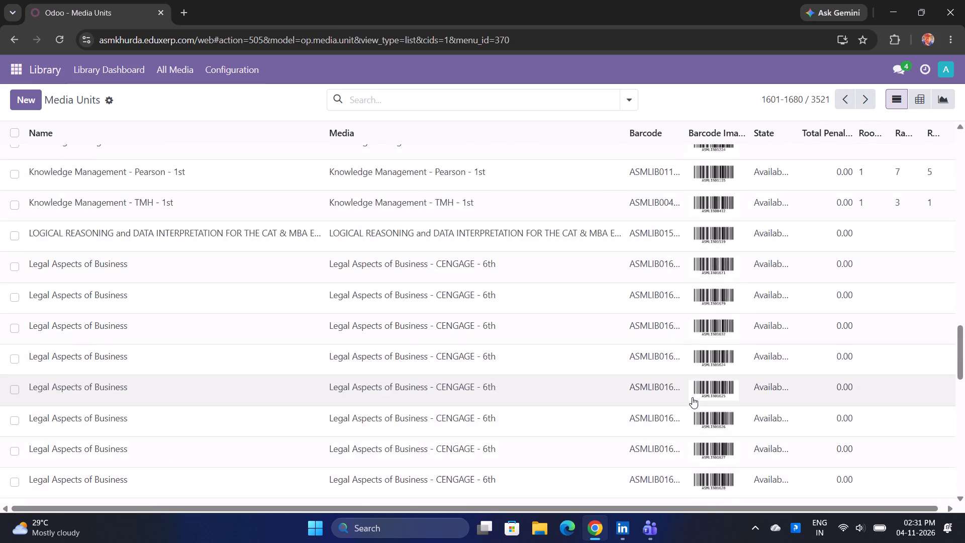
scroll(692, 397, "down", 7)
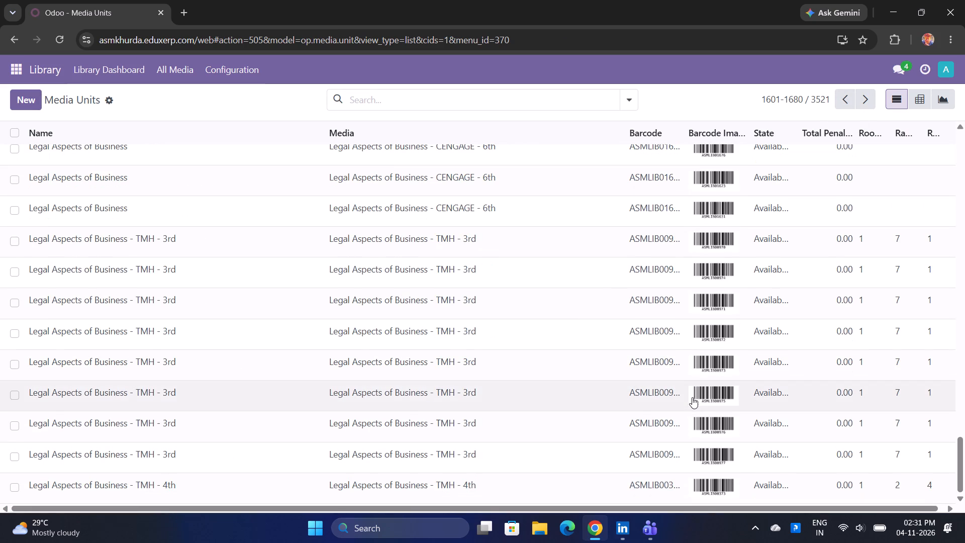
scroll(692, 397, "up", 2)
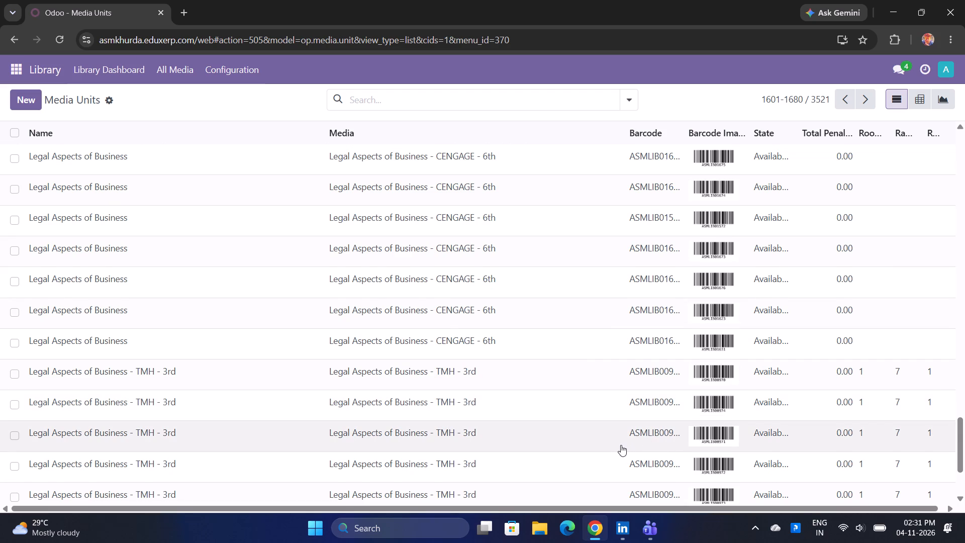
scroll(621, 445, "up", 3)
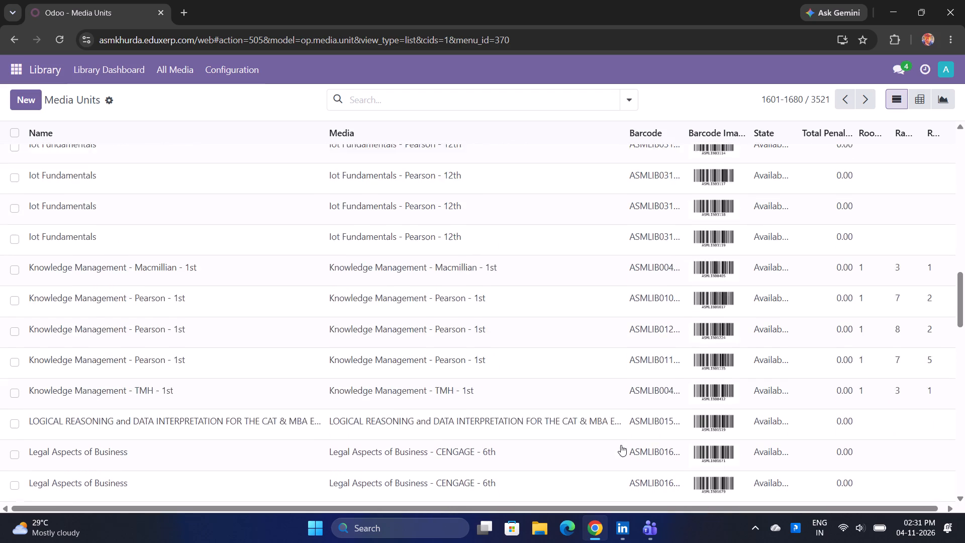
scroll(621, 445, "up", 6)
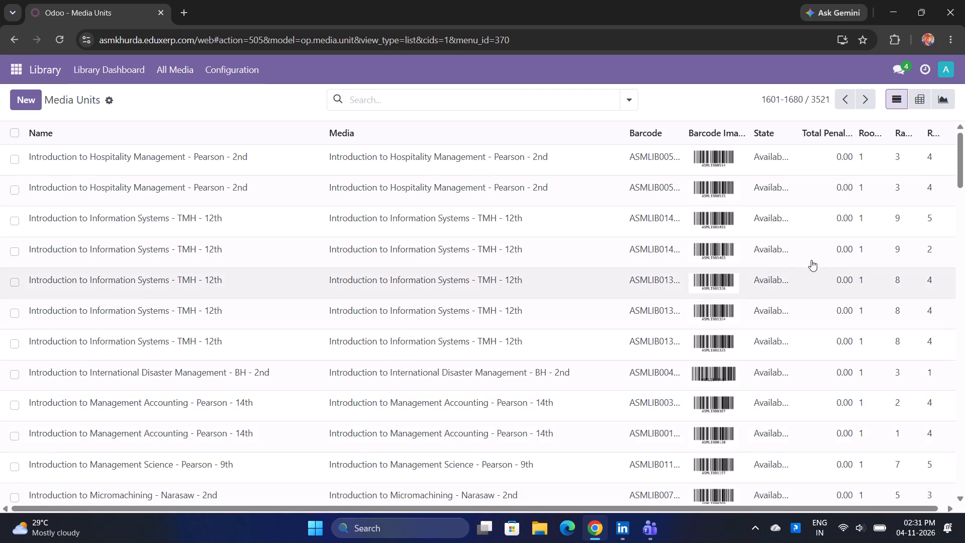
Regenerate the barcode image of Logistice Management for Industrial Services - PHI - 1st by saving barcode ASMLIB0085, then saving it again as ASMLIB00858.
left_click(864, 95)
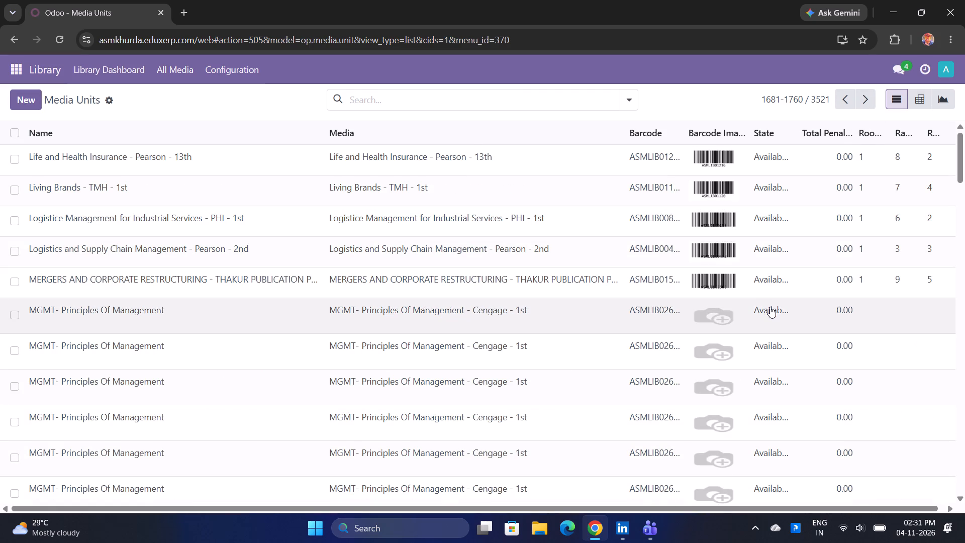
scroll(770, 307, "right", 1)
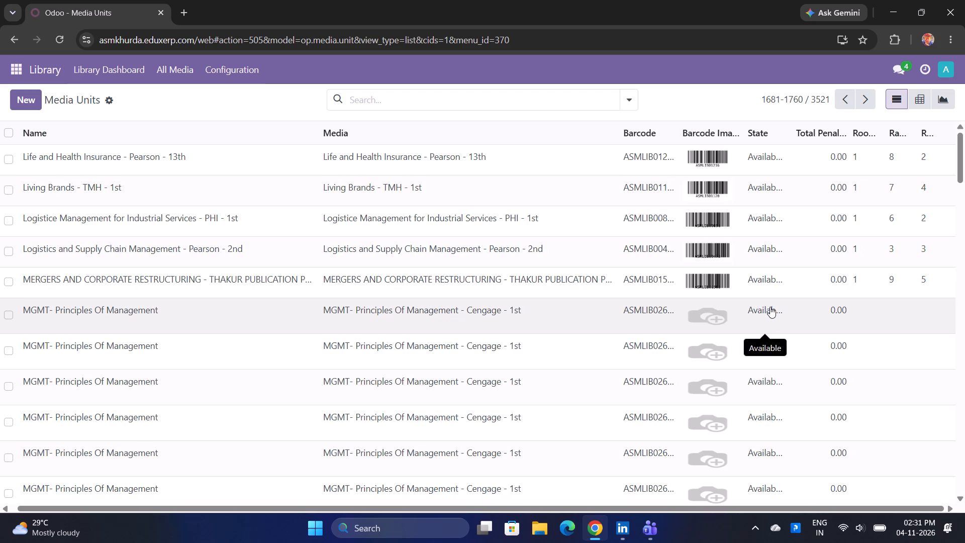
scroll(770, 307, "right", 1)
scroll(770, 307, "up", 1)
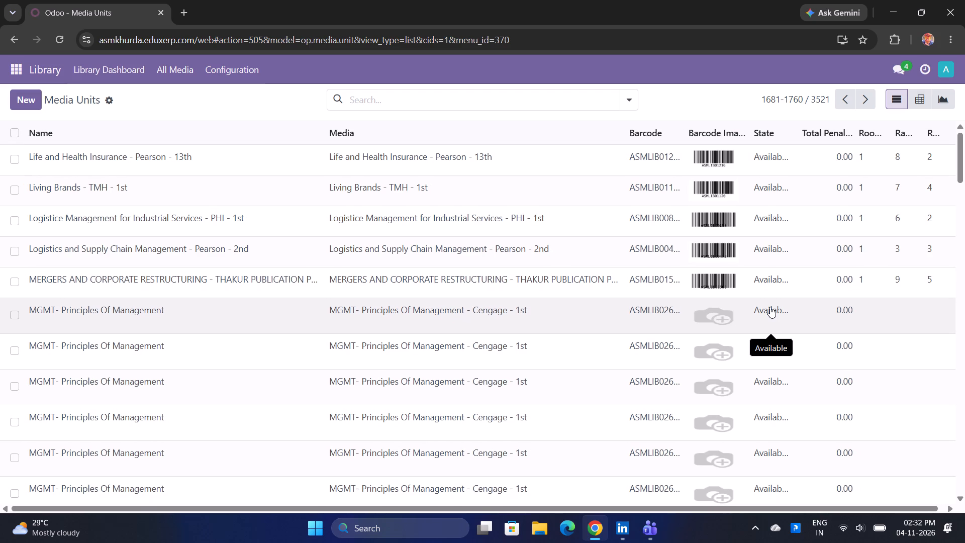
scroll(770, 307, "up", 1)
left_click(788, 220)
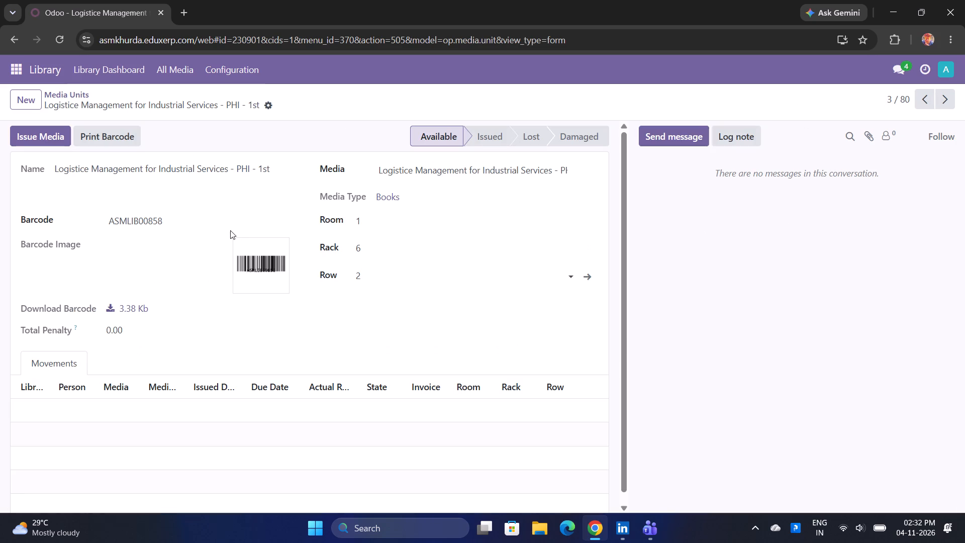
left_click(229, 225)
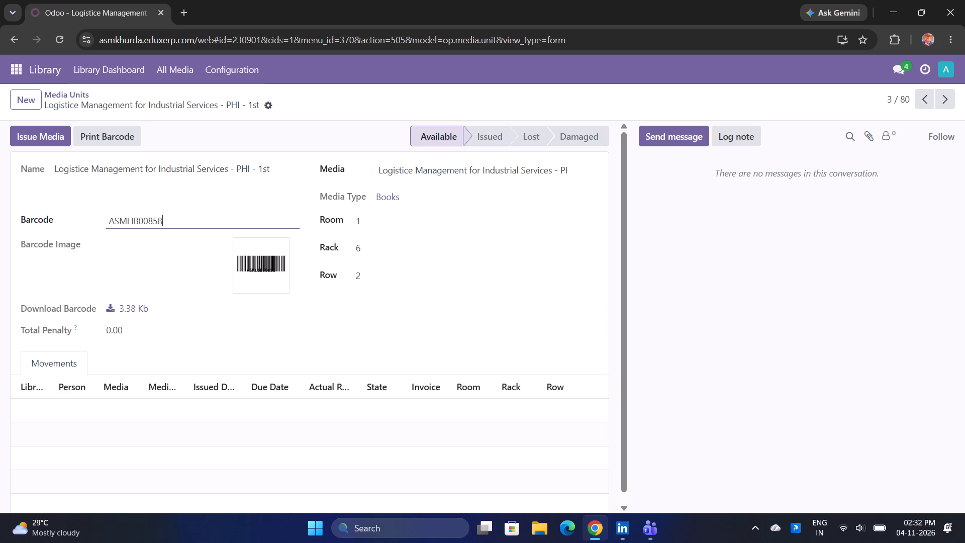
key("BackSpace")
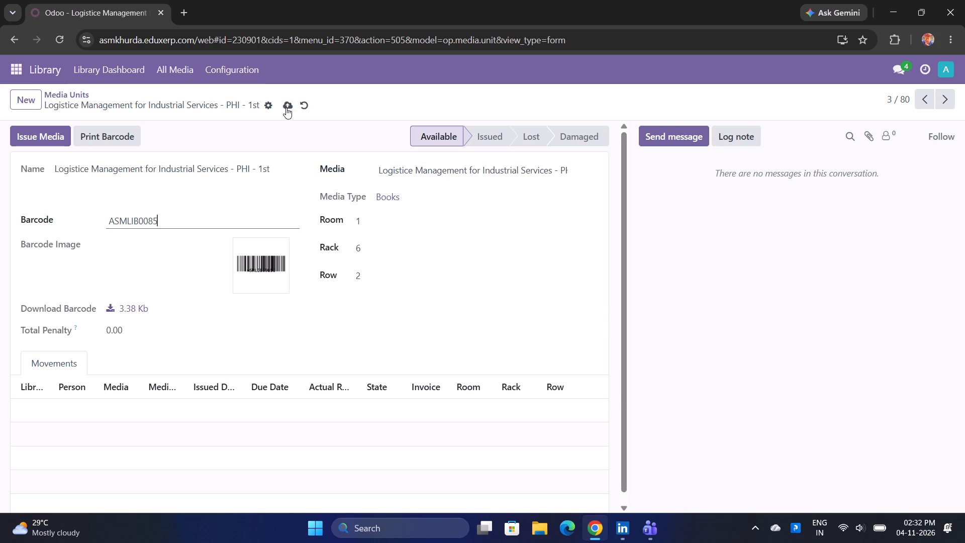
left_click(287, 104)
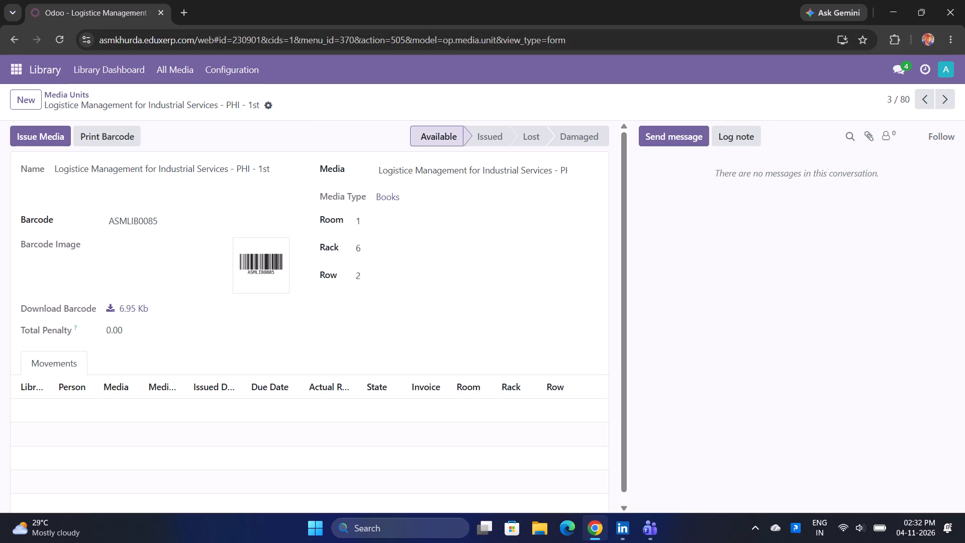
left_click(211, 221)
key("8")
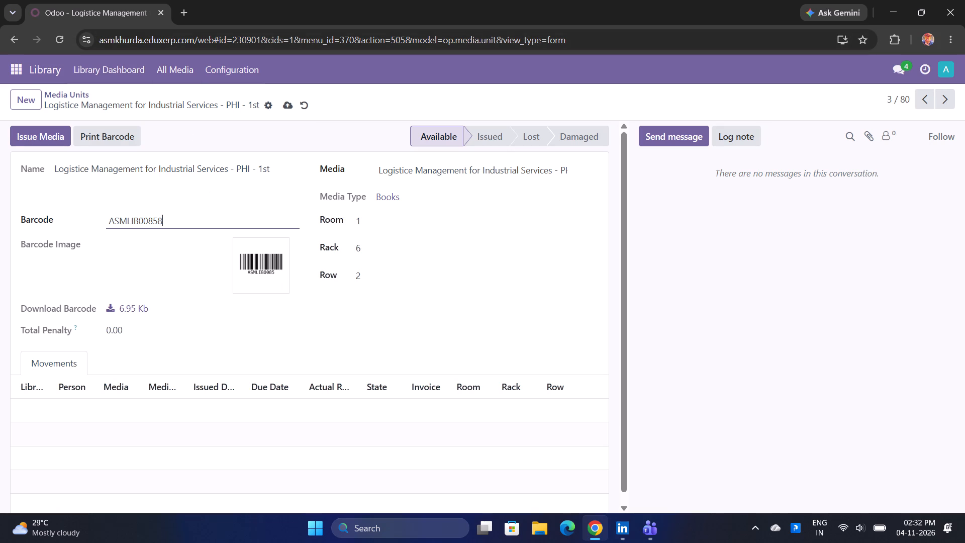
left_click(284, 104)
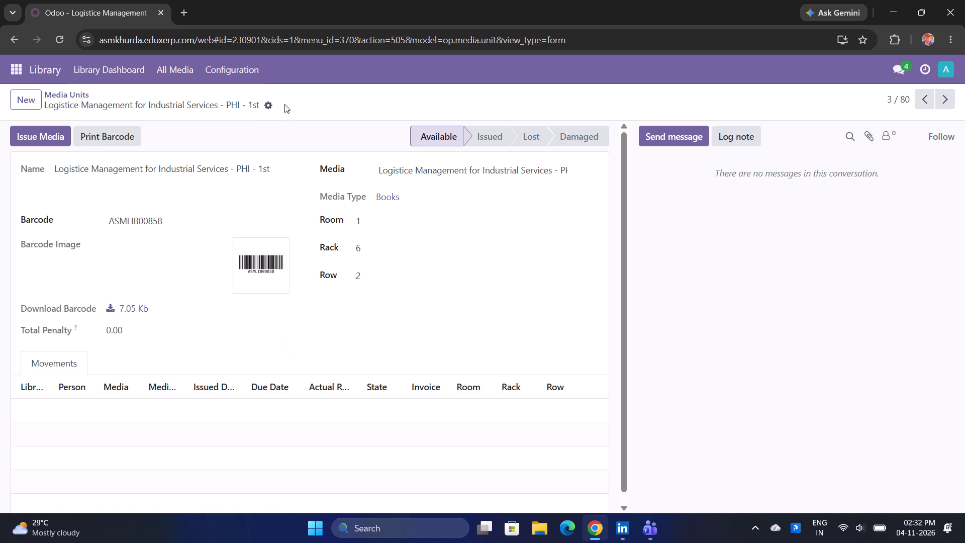
Regenerate the barcode image of Logistics and Supply Chain Management - Pearson - 2nd by saving barcode ASMLIB0047, then saving it again as ASMLIB00473.
left_click(949, 95)
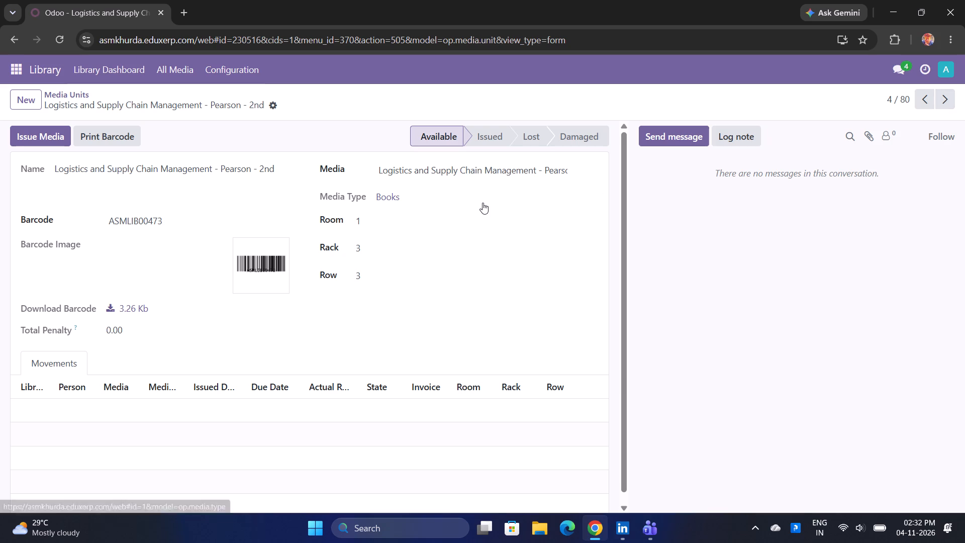
left_click(244, 220)
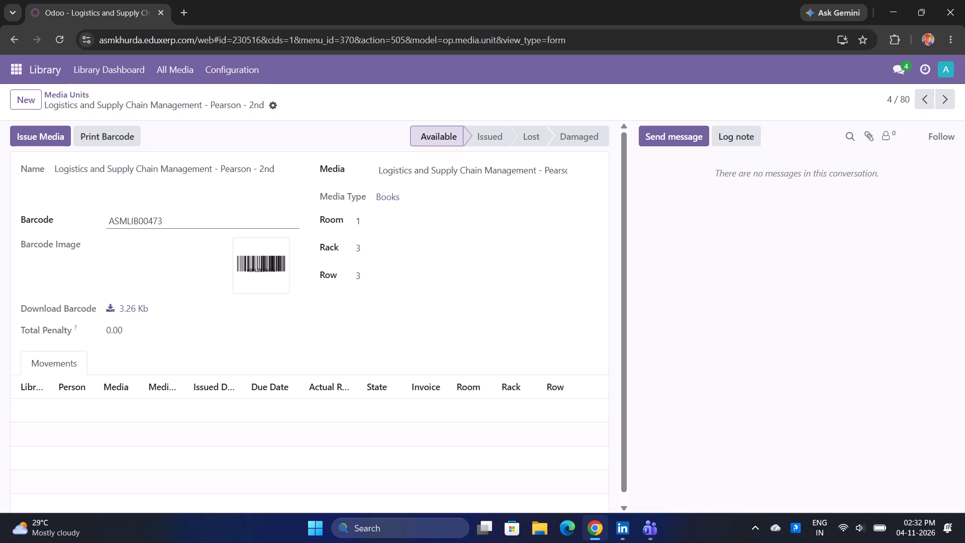
key("6")
key("BackSpace")
key("BackSpace")
left_click(293, 104)
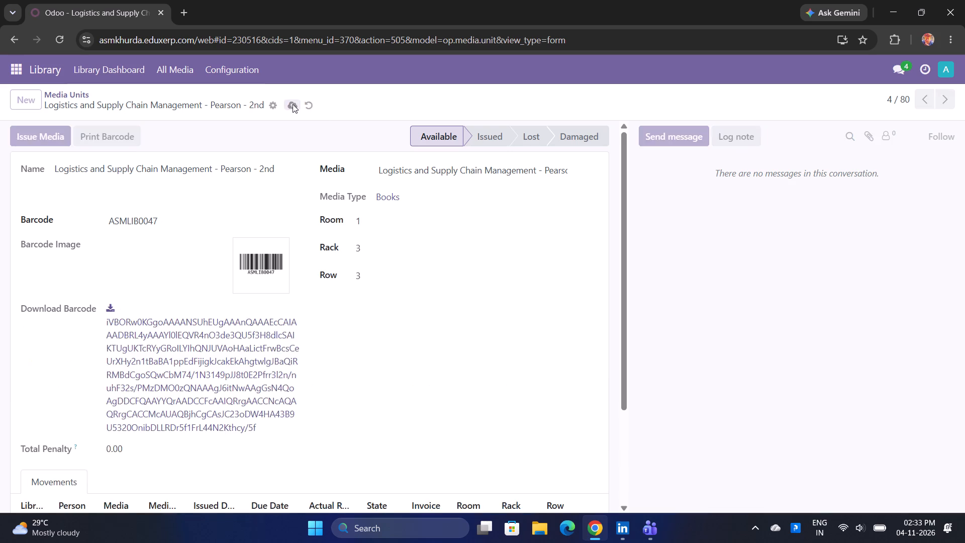
left_click(216, 222)
key("3")
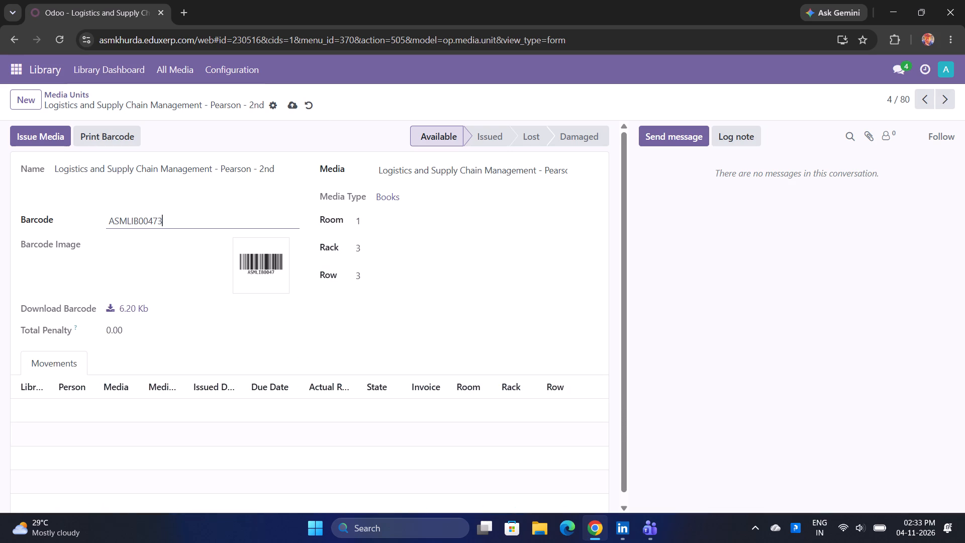
left_click(292, 104)
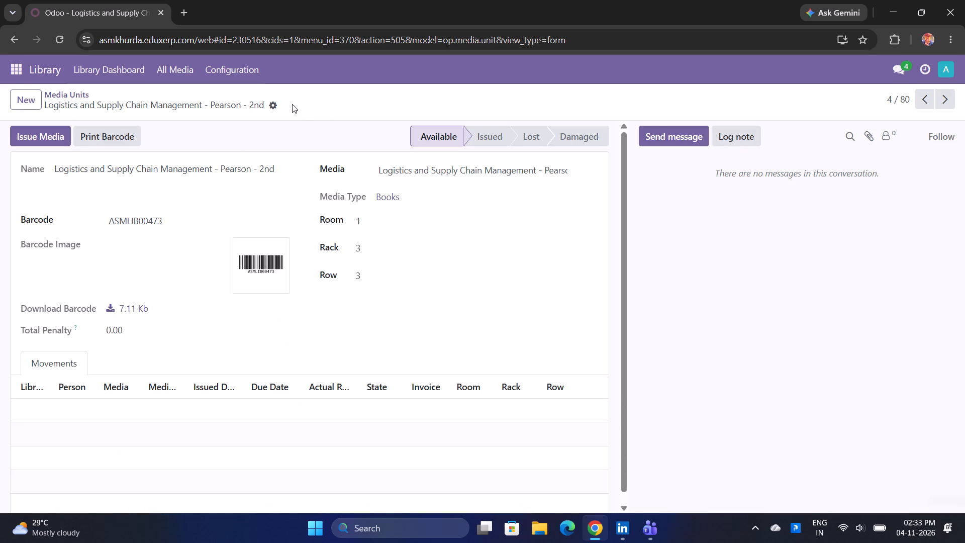
Regenerate the barcode image of the Mergers and Corporate Restructuring unit by saving barcode ASMLIB0150, then saving it again as ASMLIB01508.
left_click(942, 100)
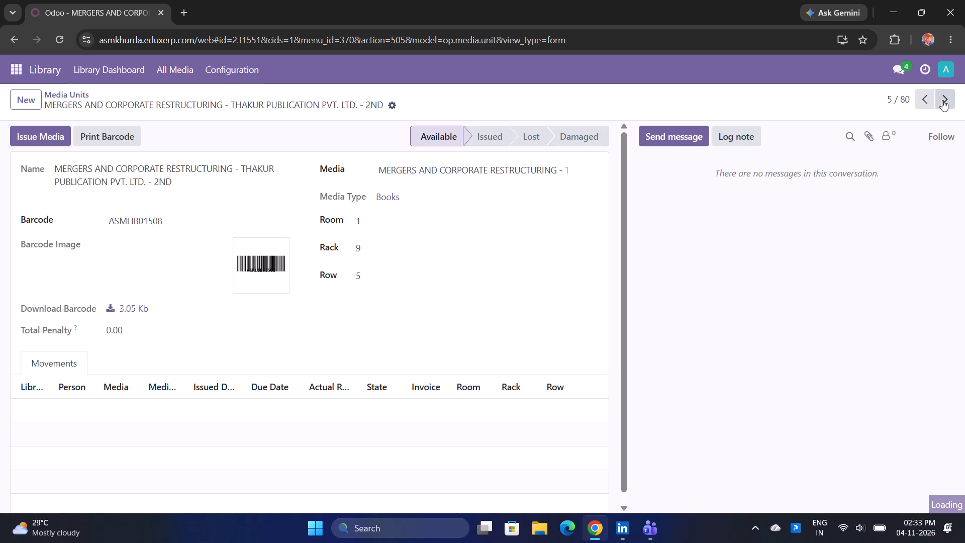
left_click(212, 223)
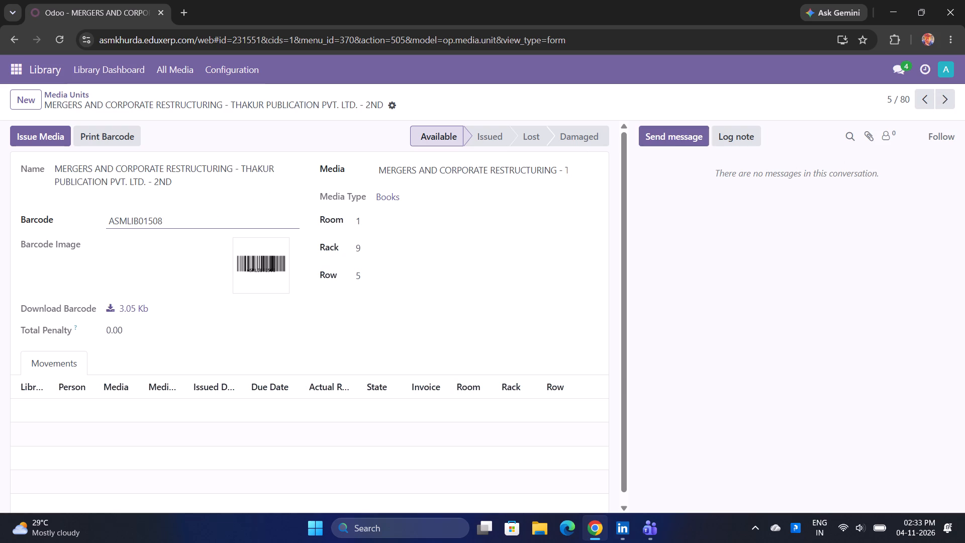
key("BackSpace")
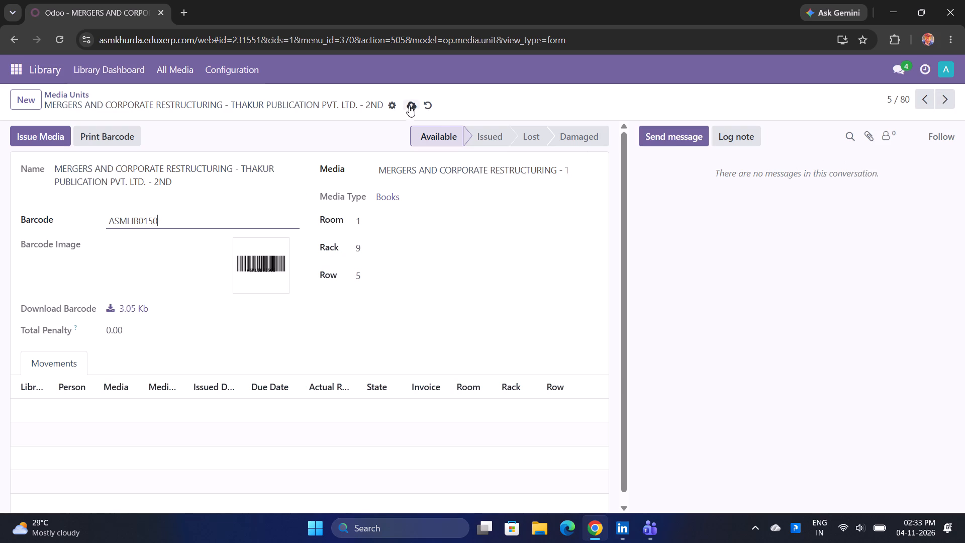
left_click(411, 104)
left_click(232, 214)
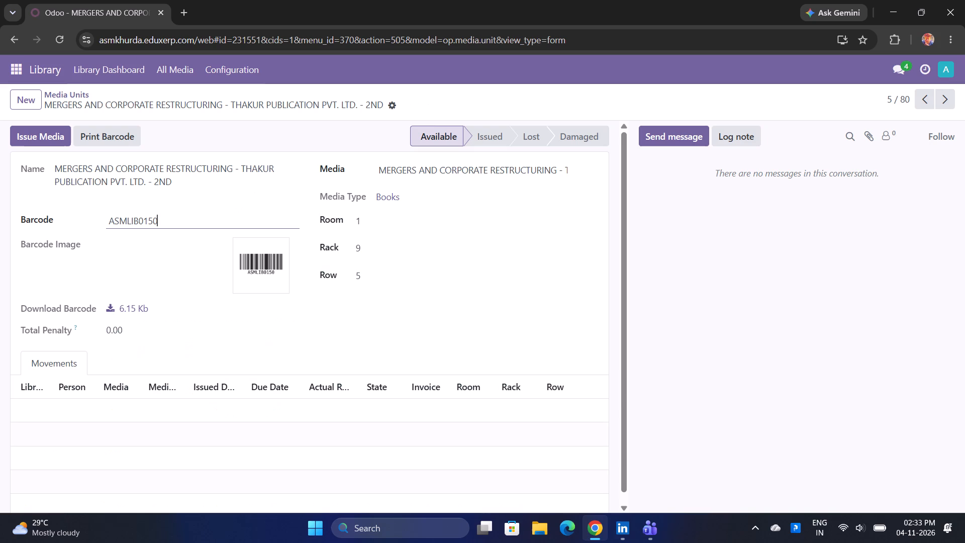
key("8")
left_click(410, 103)
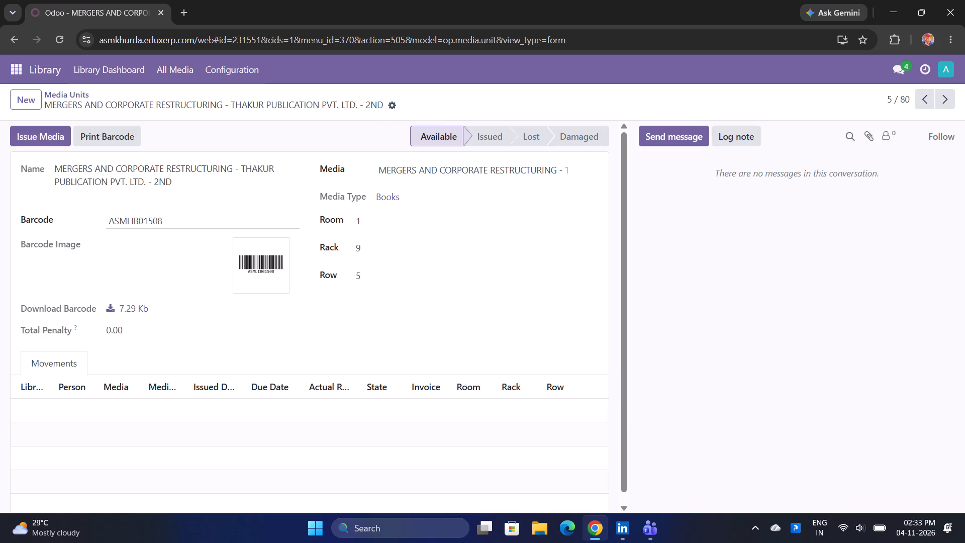
left_click(200, 223)
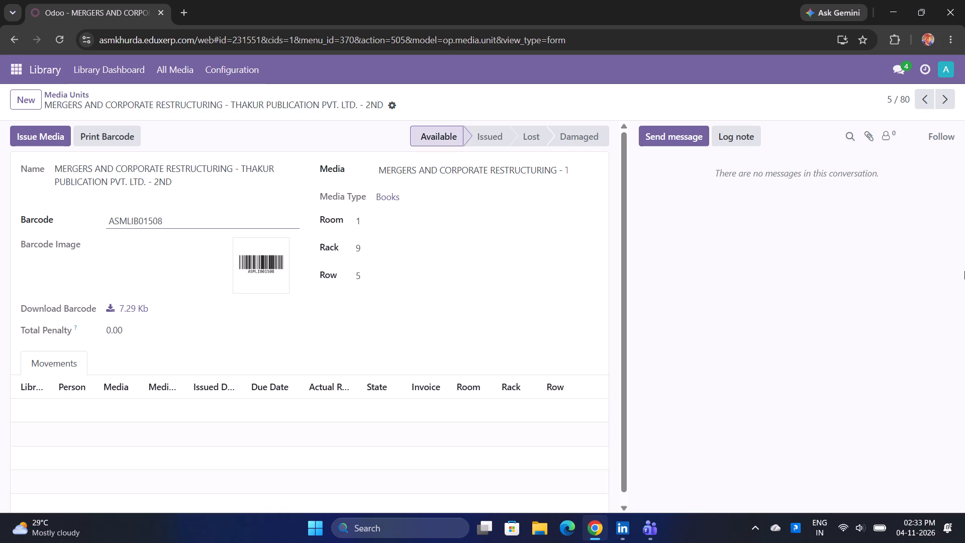
Generate the missing barcode image of the first MGMT- Principles Of Management unit by saving barcode ASMLIB0266, then saving it again as ASMLIB02662.
left_click(943, 99)
left_click(166, 216)
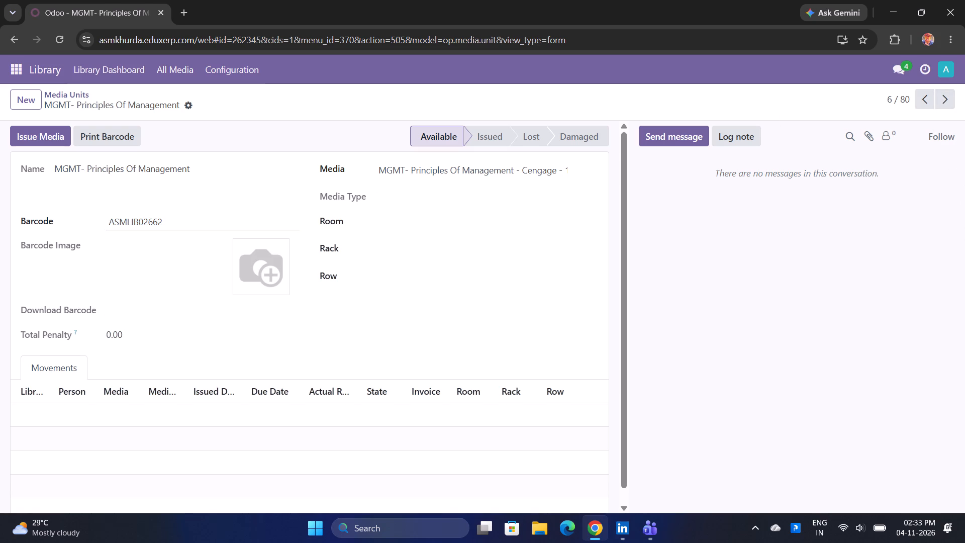
key("BackSpace")
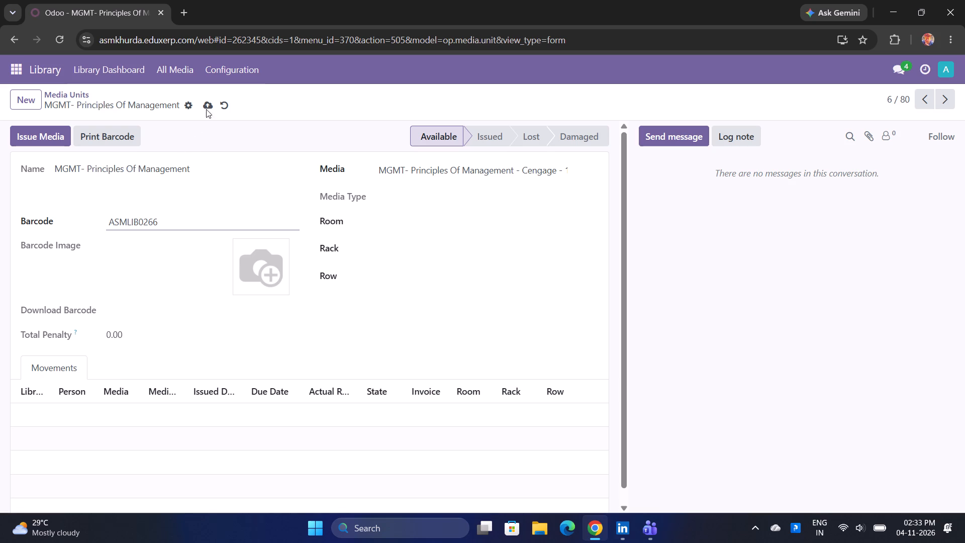
left_click(208, 104)
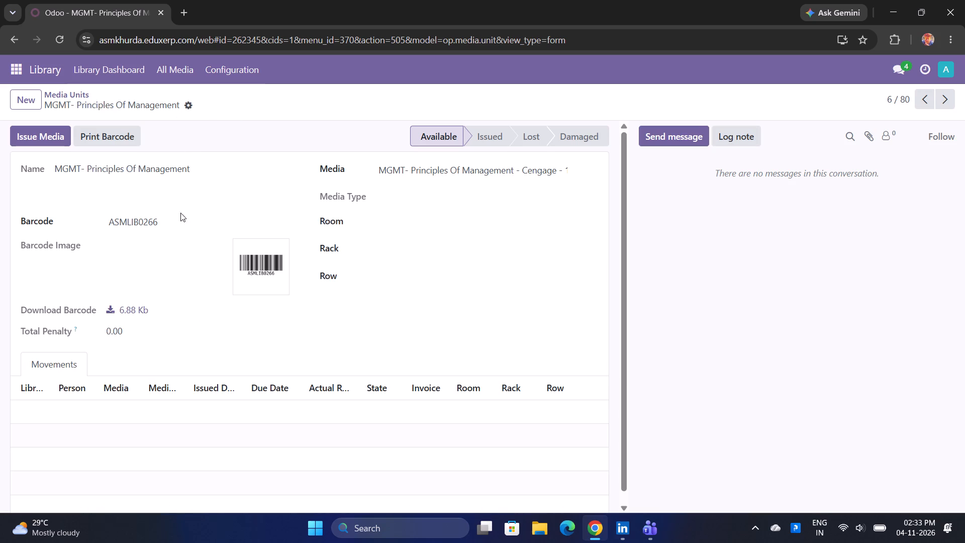
left_click(180, 222)
key("2")
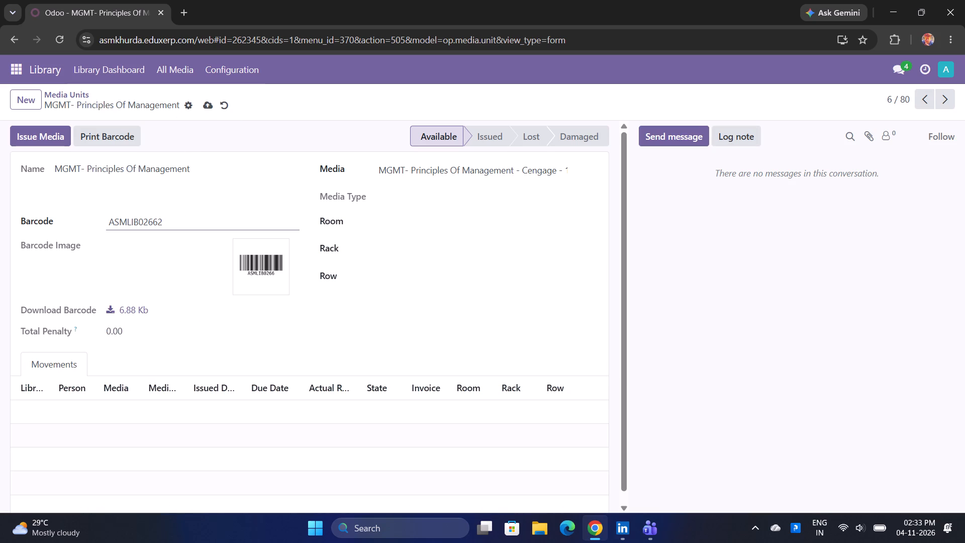
left_click(209, 101)
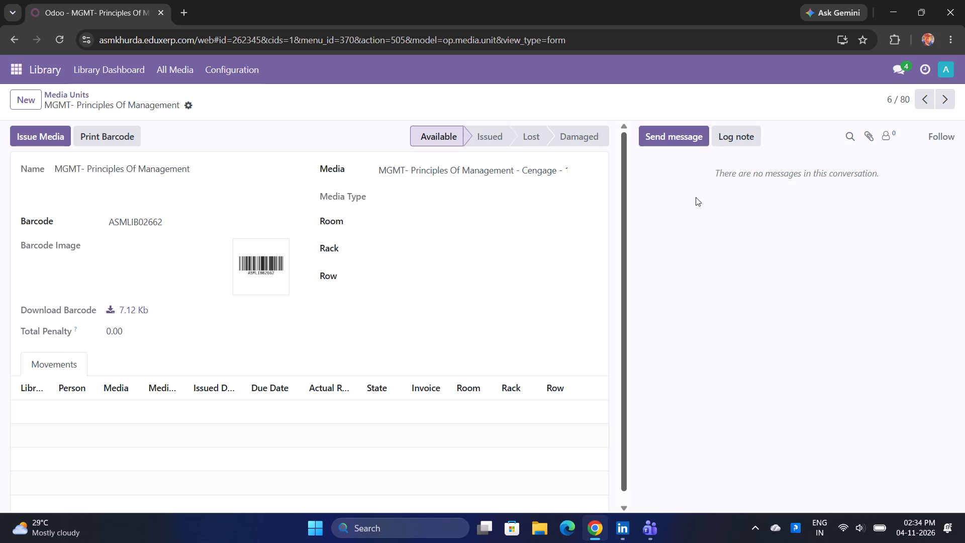
Generate the missing barcode image of the second MGMT- Principles Of Management unit by saving barcode ASMLIB0266, then saving it again as ASMLIB02663.
left_click(942, 104)
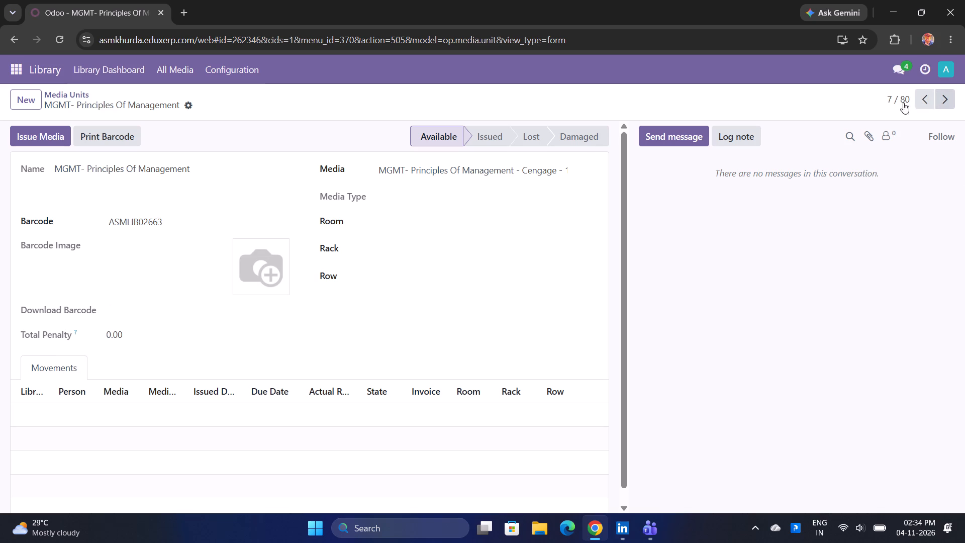
left_click(221, 226)
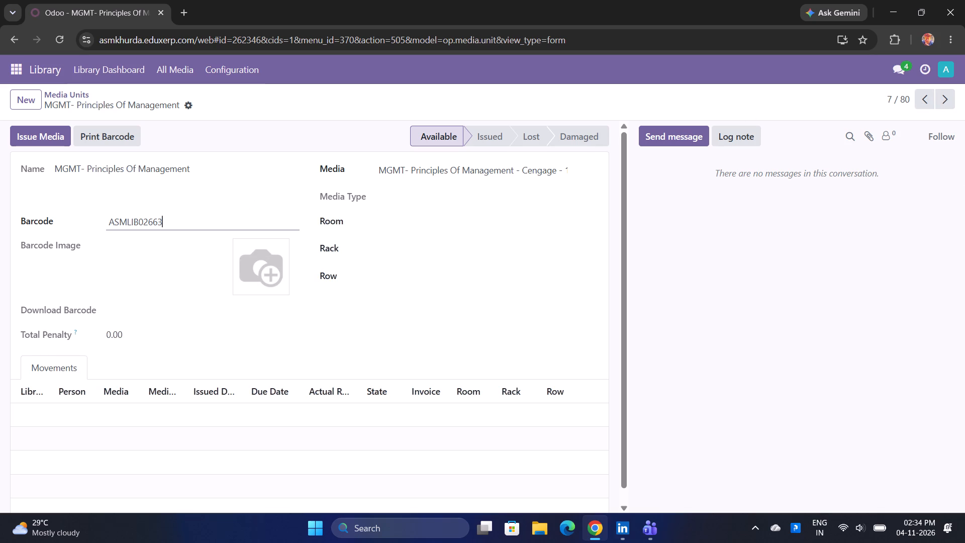
left_click(221, 226)
key("BackSpace")
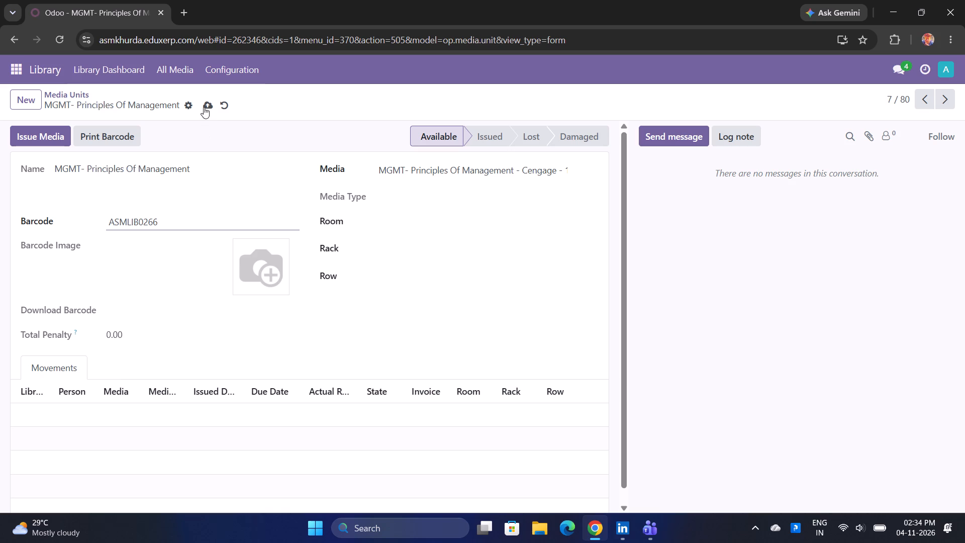
left_click(206, 103)
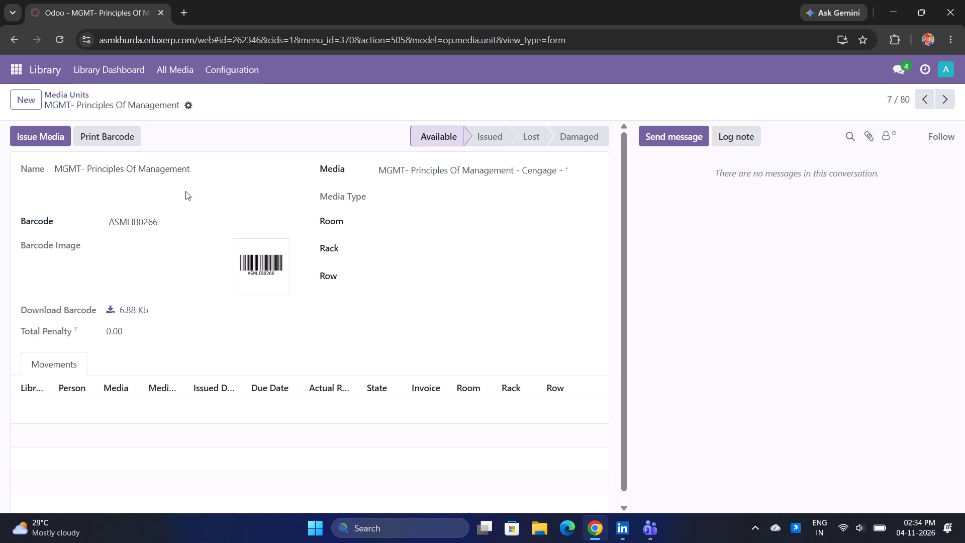
left_click(182, 216)
key("3")
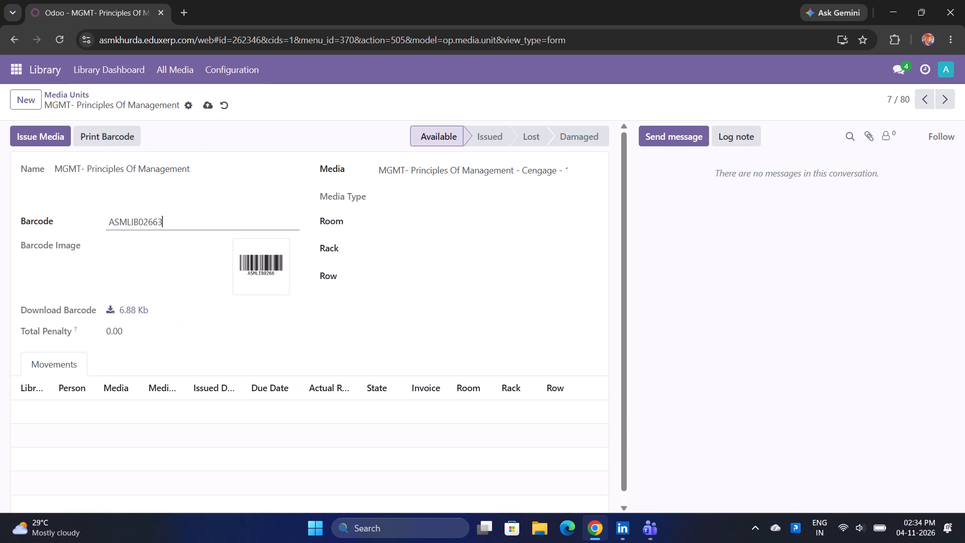
left_click(207, 100)
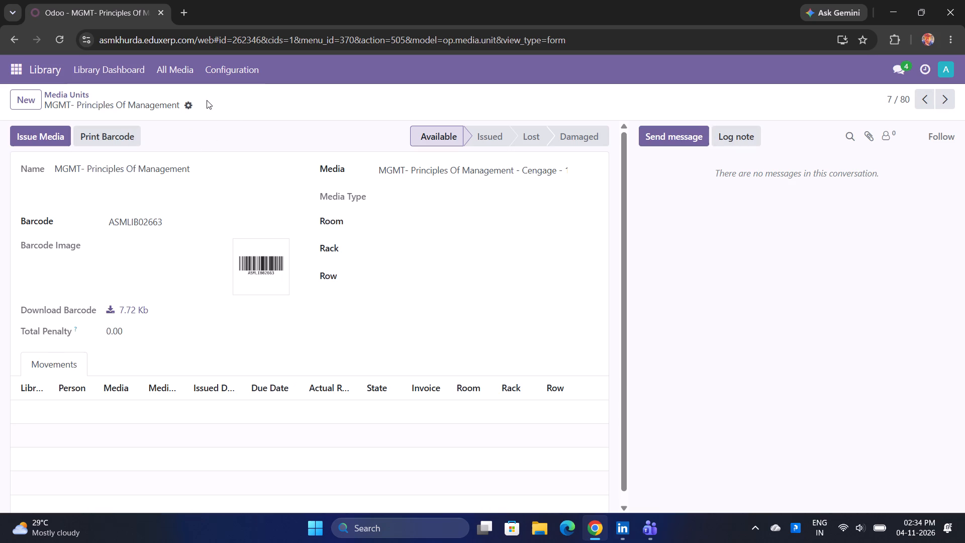
Generate the missing barcode image of the third MGMT- Principles Of Management unit by saving barcode ASMLIB0266, then saving it again as ASMLIB02661.
left_click(950, 99)
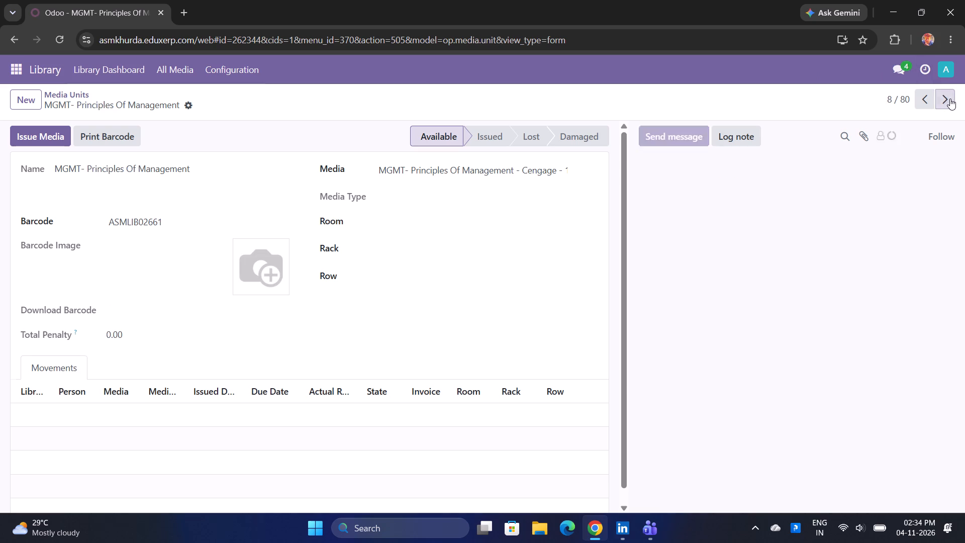
left_click(277, 215)
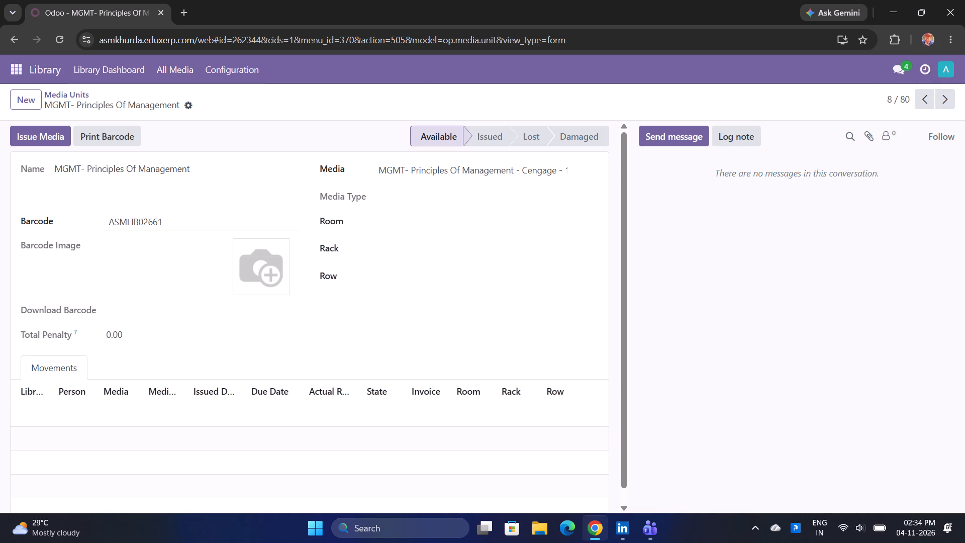
key("BackSpace")
left_click(203, 102)
left_click(168, 221)
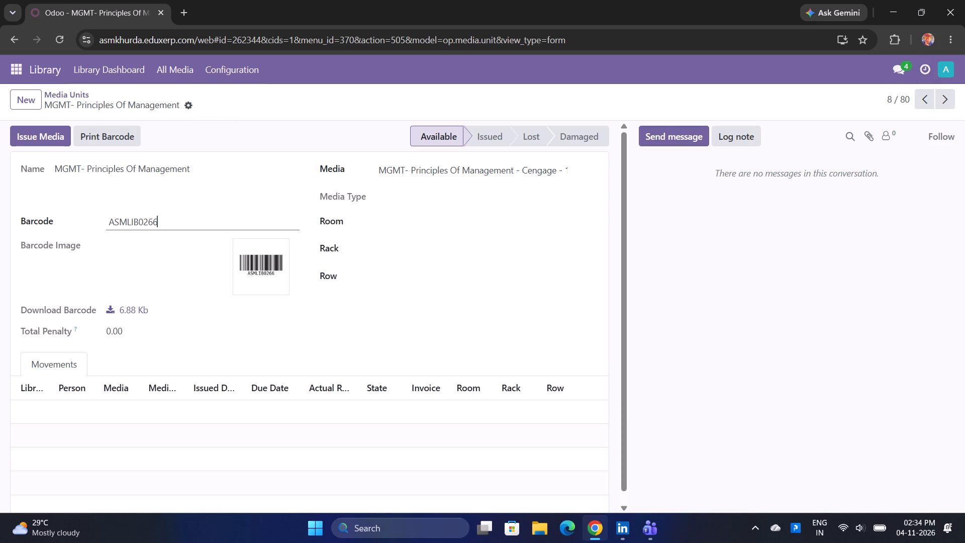
key("1")
left_click(210, 103)
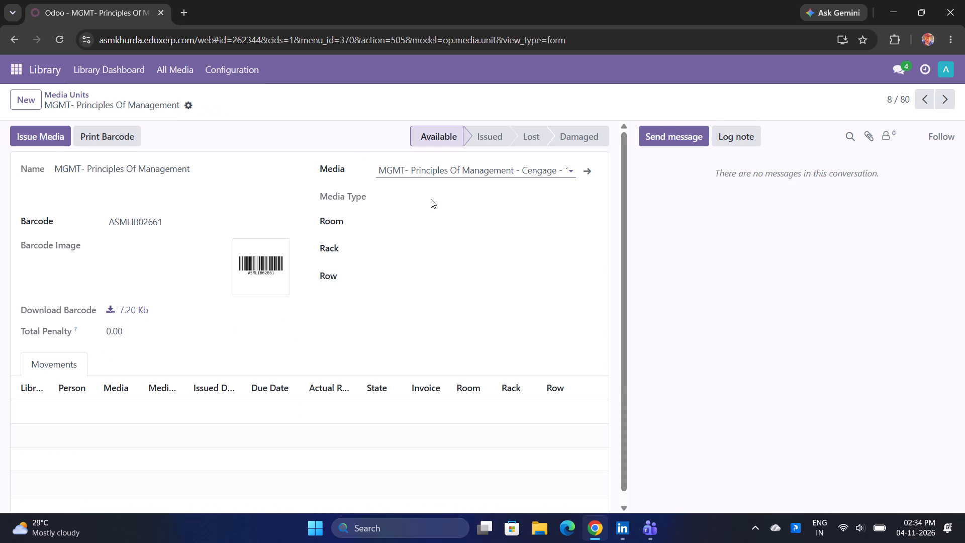
Generate the missing barcode image of the fourth MGMT- Principles Of Management unit by saving barcode ASMLIB0265, then saving it again as ASMLIB02655.
left_click(945, 98)
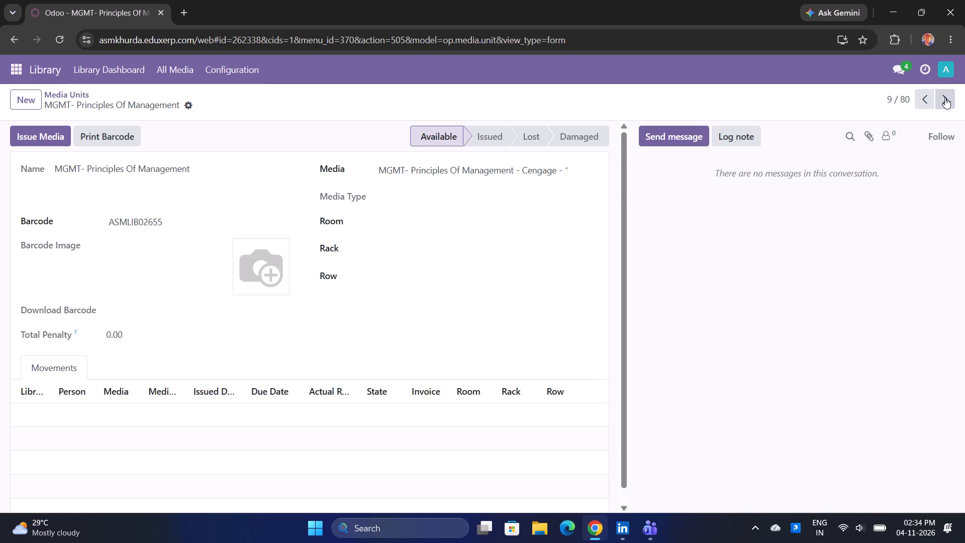
left_click(921, 98)
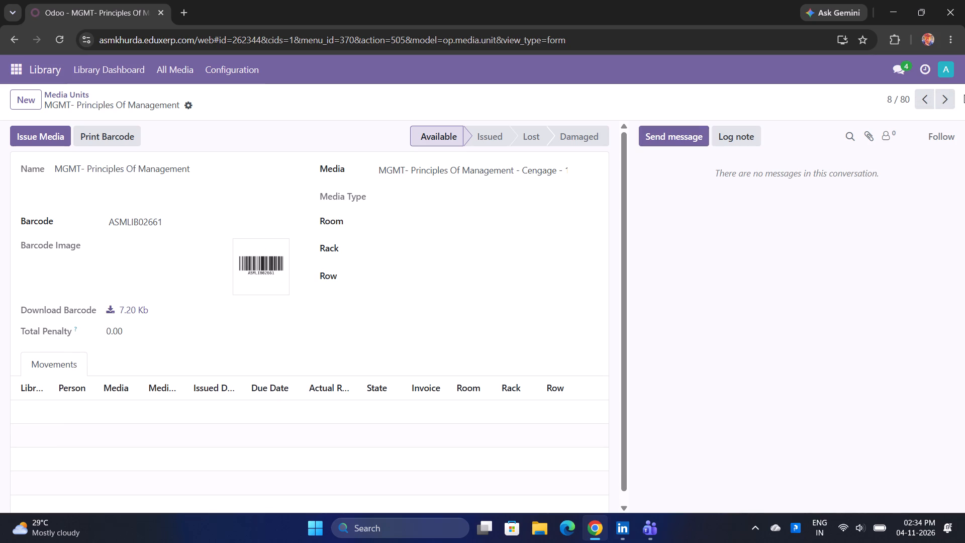
left_click(940, 92)
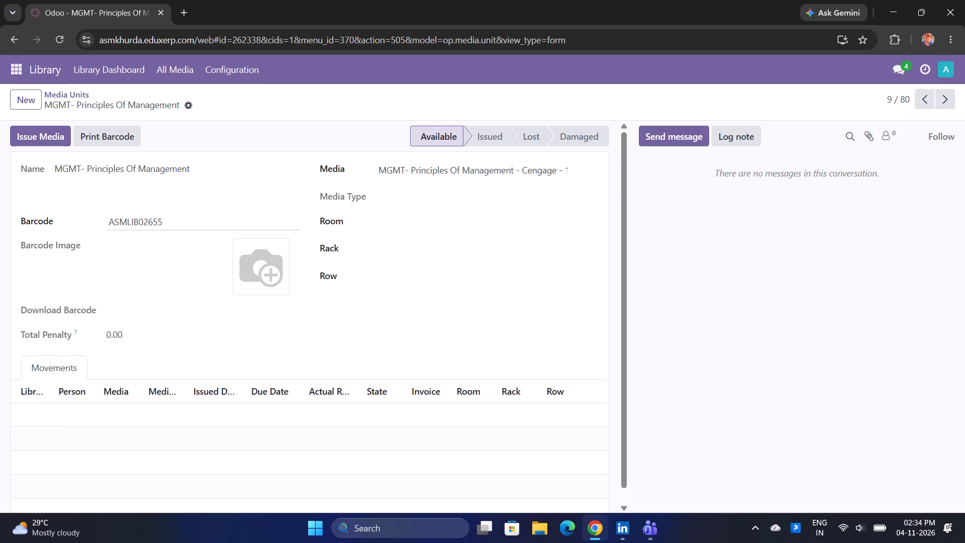
left_click(217, 216)
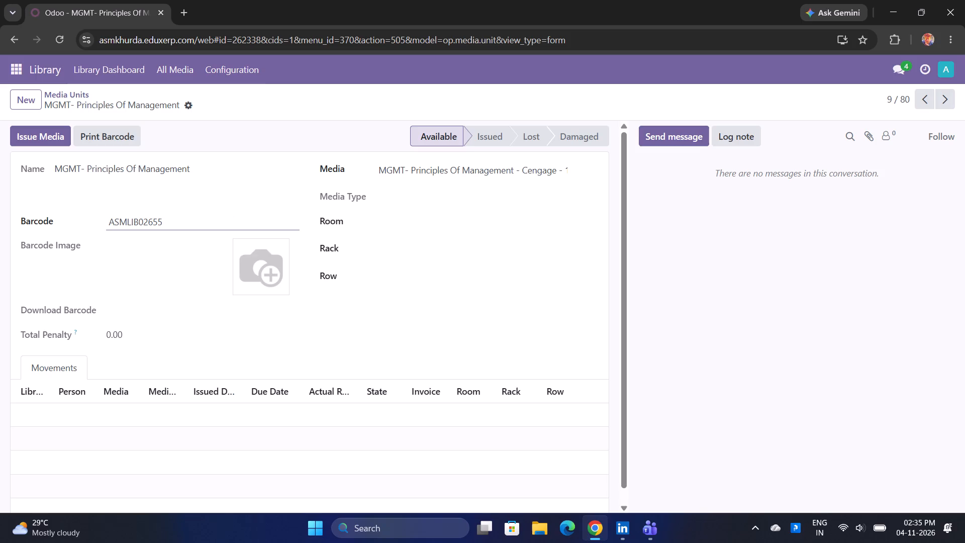
key("BackSpace")
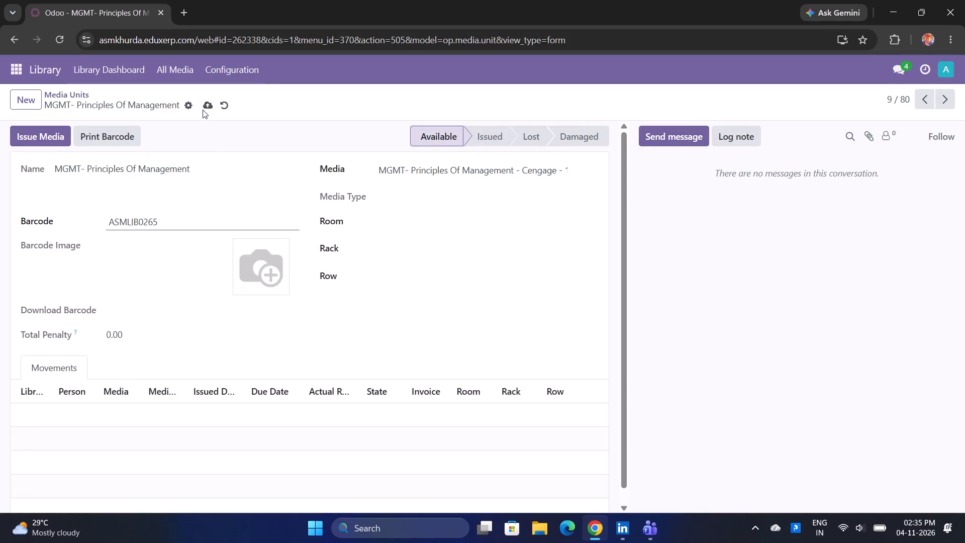
left_click(206, 102)
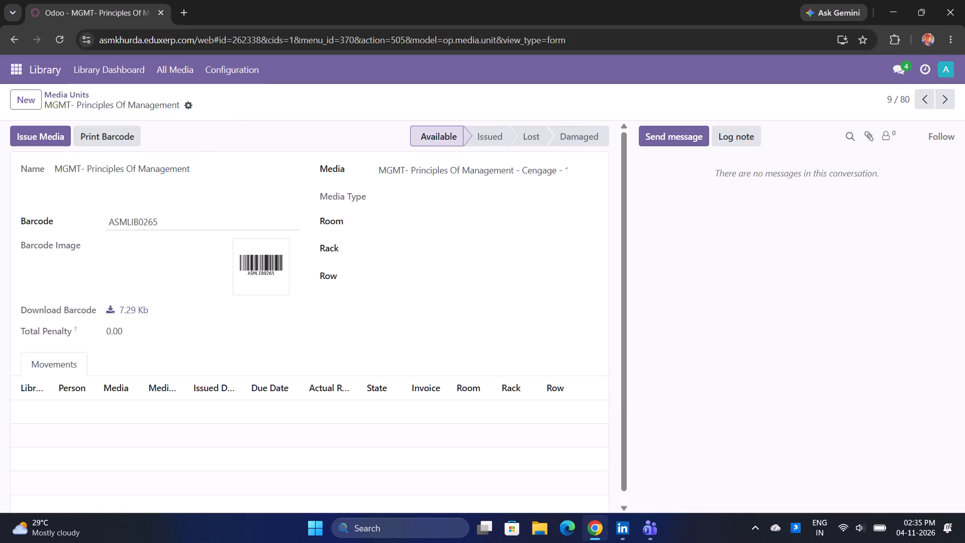
left_click(202, 217)
key("5")
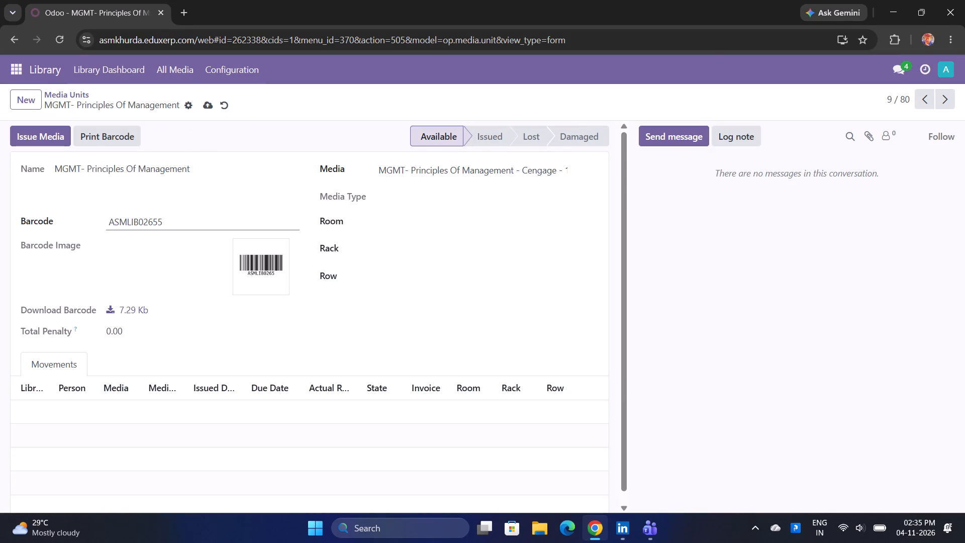
left_click(205, 96)
left_click(206, 104)
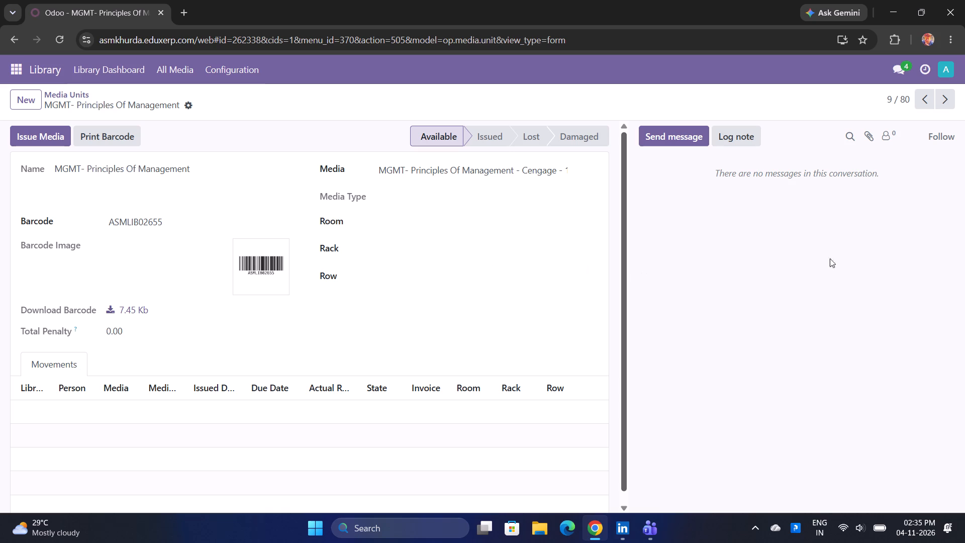
Generate the missing barcode image of the fifth MGMT- Principles Of Management unit by saving barcode ASMLIB0265, then saving it again as ASMLIB02656.
left_click(942, 101)
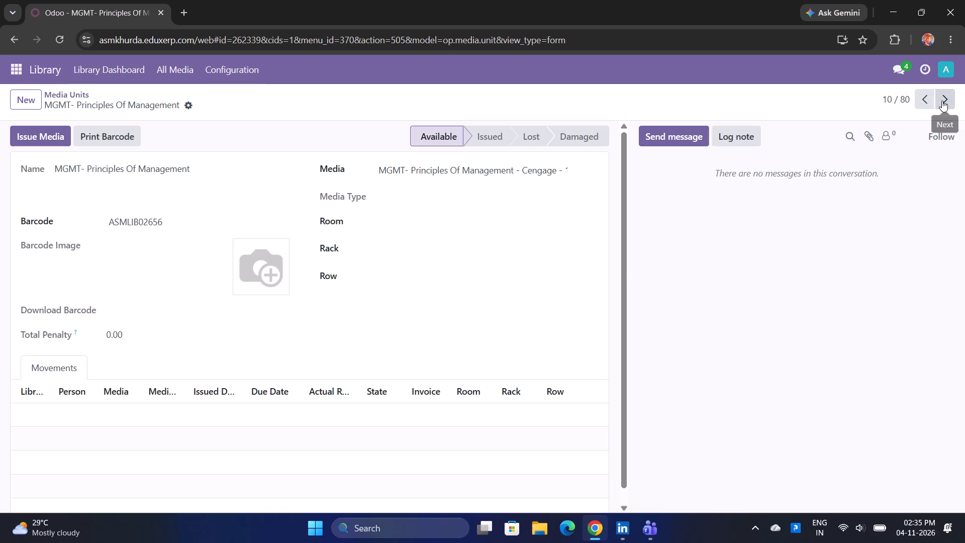
left_click(177, 220)
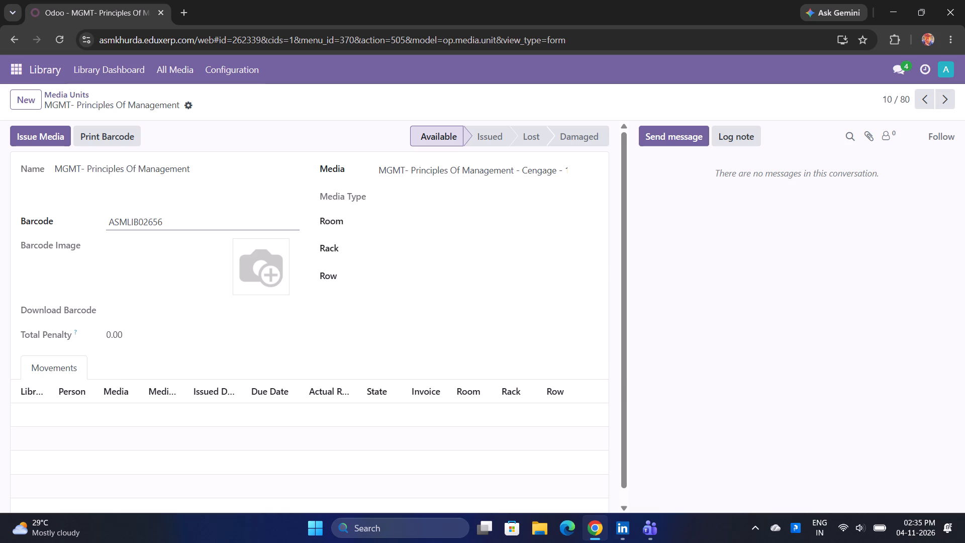
key("BackSpace")
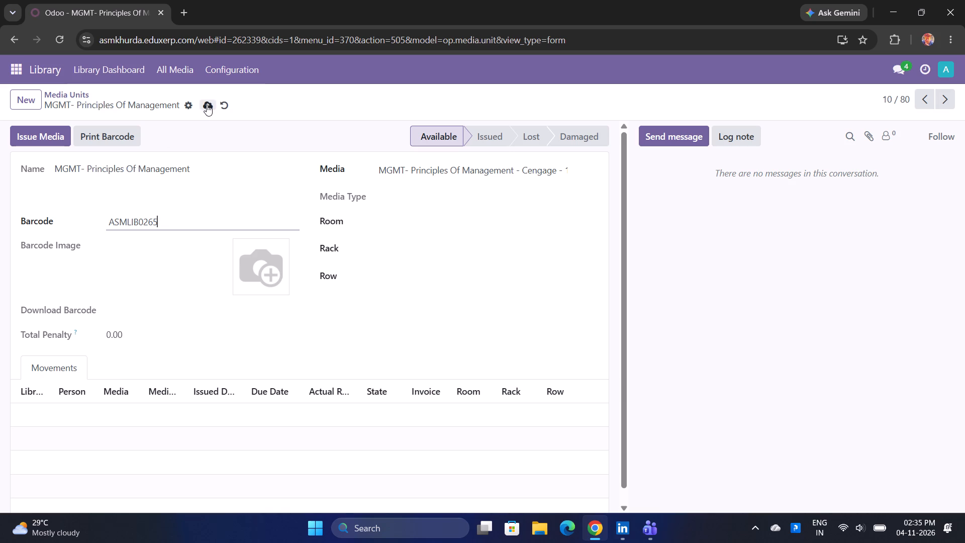
left_click(207, 105)
left_click(183, 223)
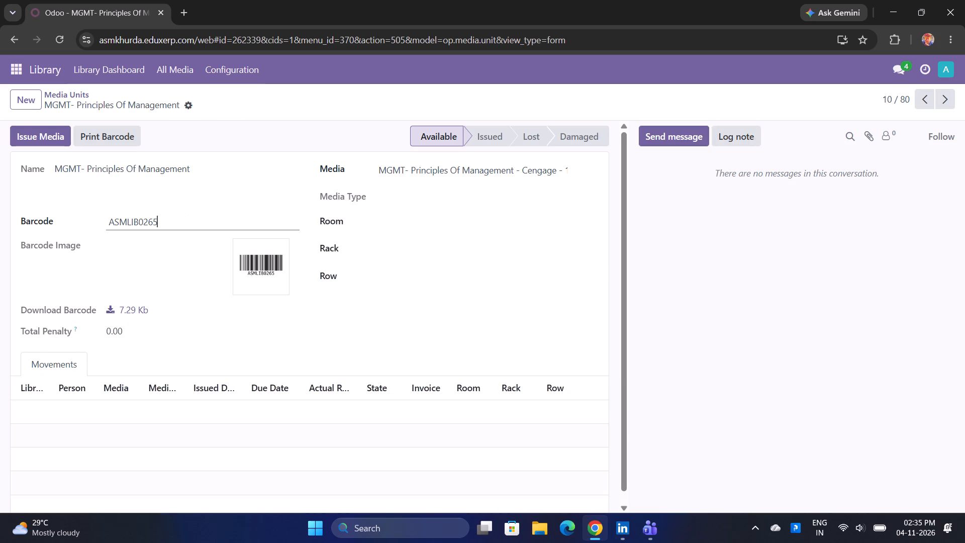
key("6")
left_click(205, 106)
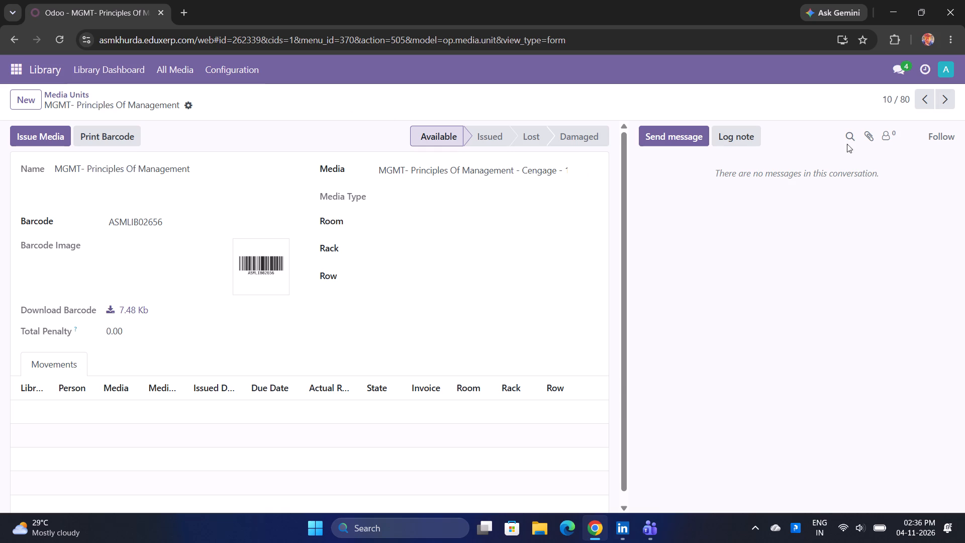
Generate the missing barcode image of the sixth MGMT- Principles Of Management unit by saving barcode ASMLIB0265, then saving it again as ASMLIB02654.
left_click(941, 100)
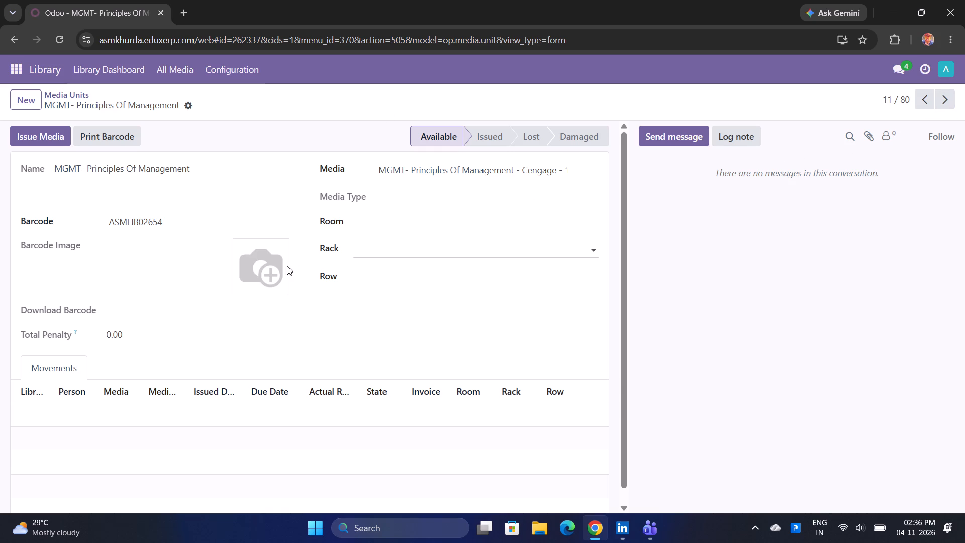
left_click(215, 225)
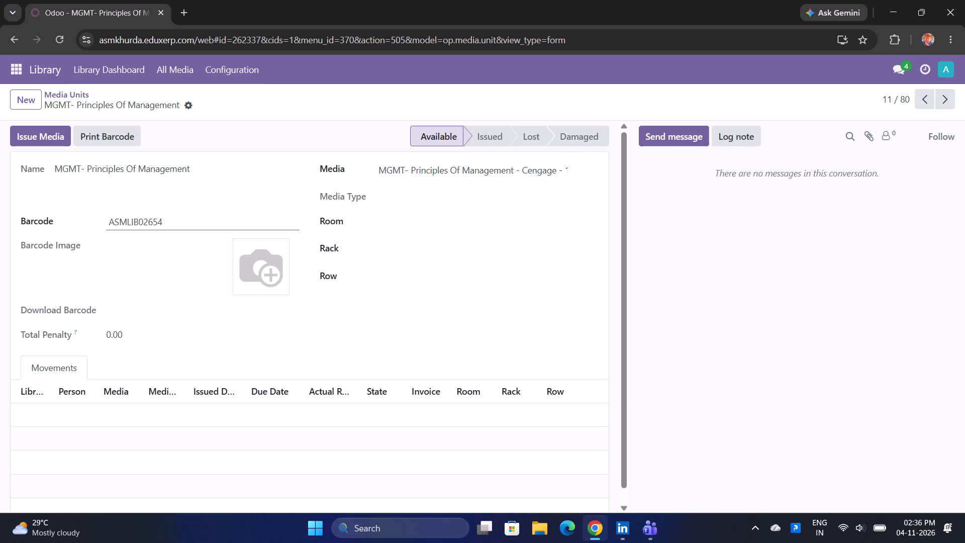
key("BackSpace")
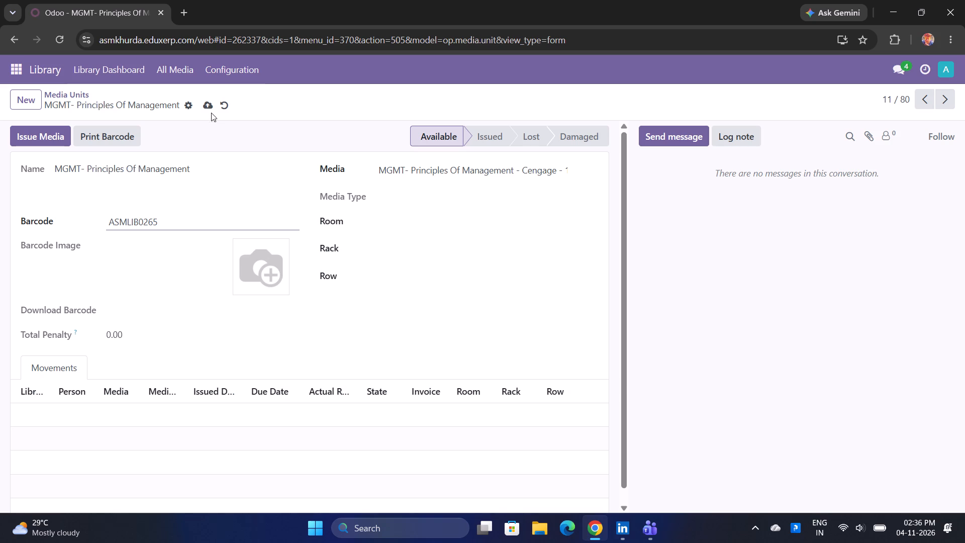
left_click(208, 106)
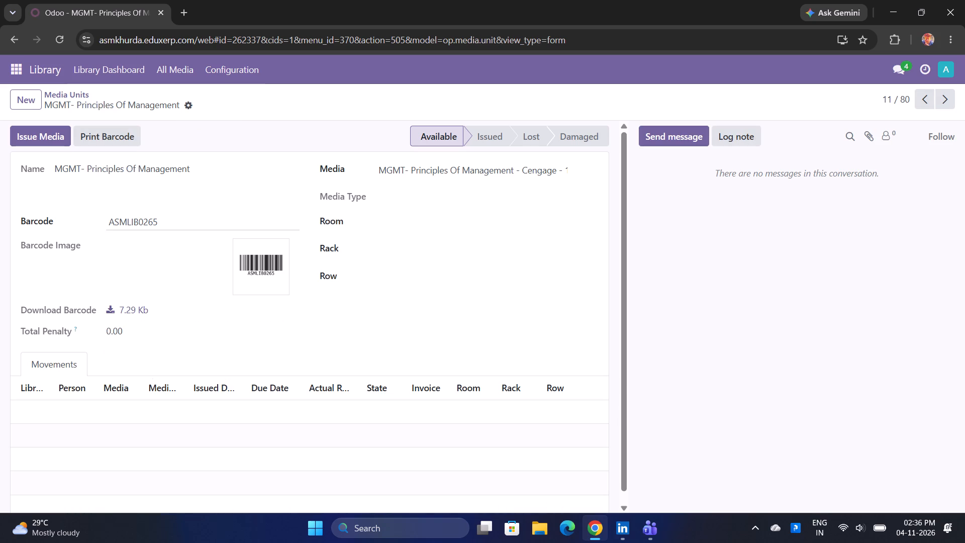
left_click(173, 216)
key("4")
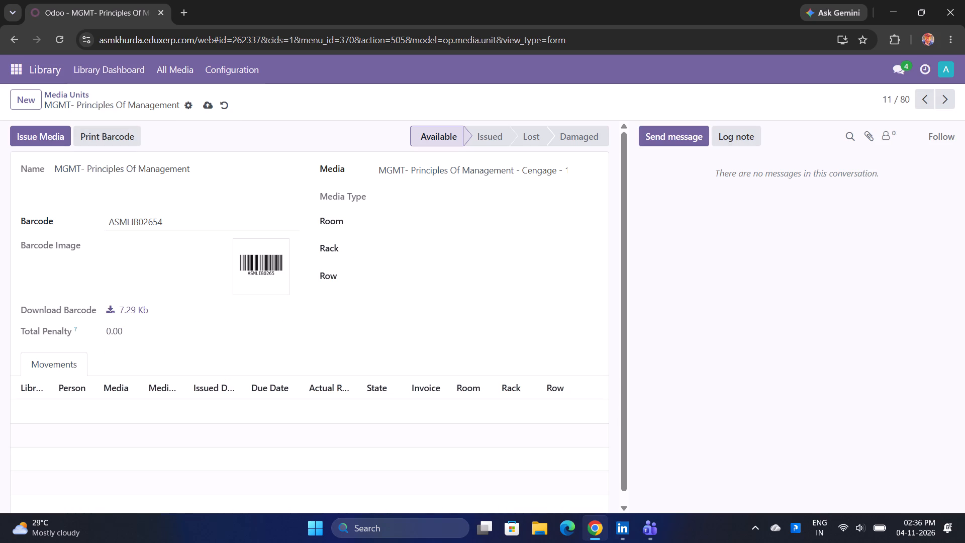
left_click(205, 103)
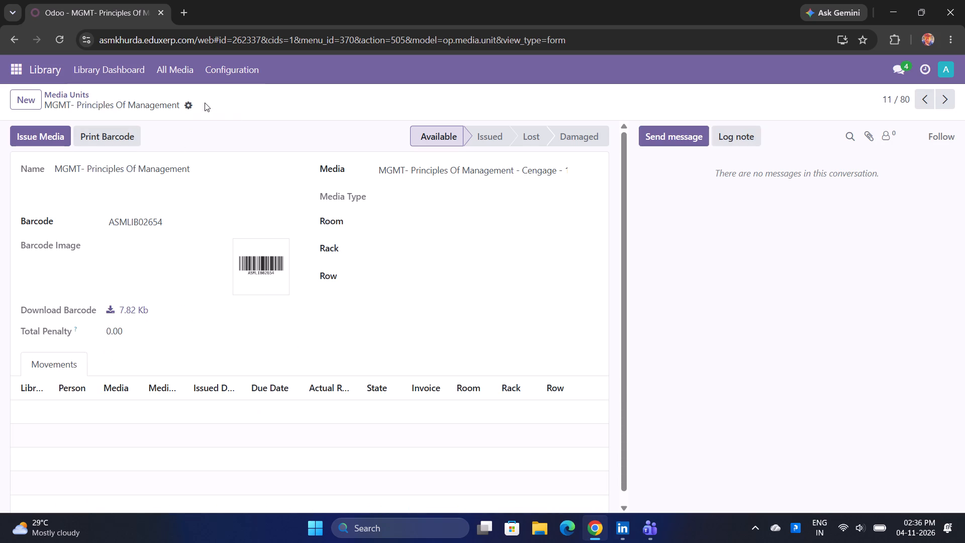
Go to the MGMT- Principles Of Management unit with barcode ASMLIB02657 and open its barcode for editing.
left_click(940, 102)
left_click(251, 230)
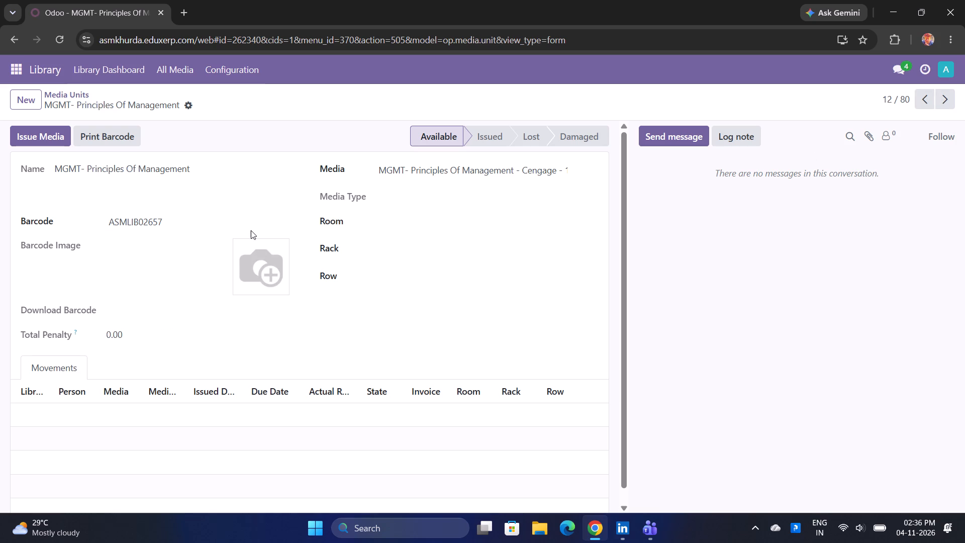
left_click(244, 223)
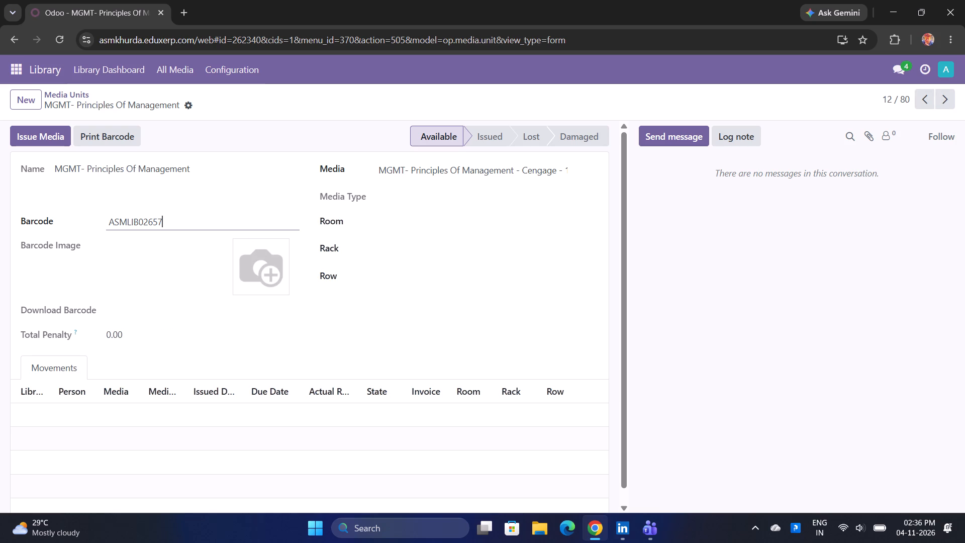
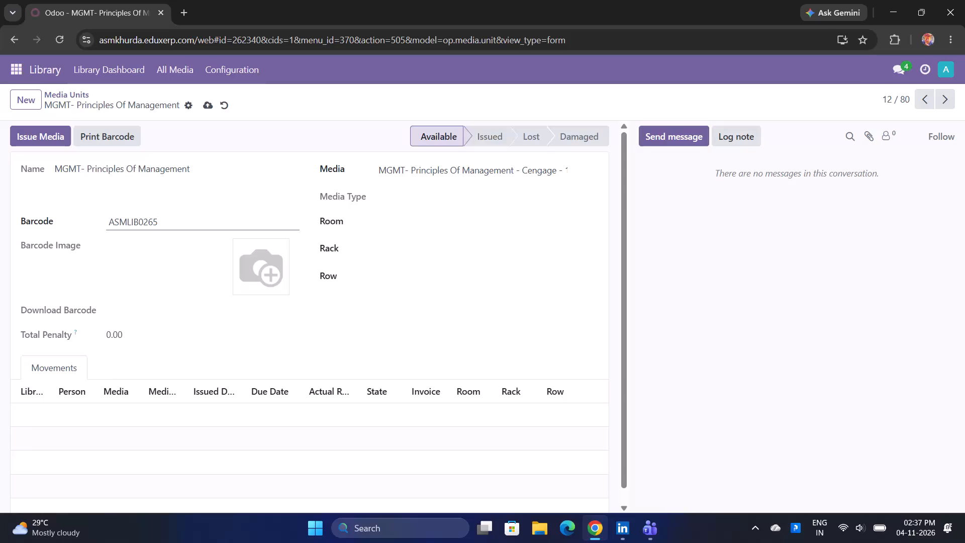
Generate the missing barcode image of this MGMT- Principles Of Management unit by saving barcode ASMLIB0265, then saving it again as ASMLIB02657.
left_click(208, 103)
left_click(184, 223)
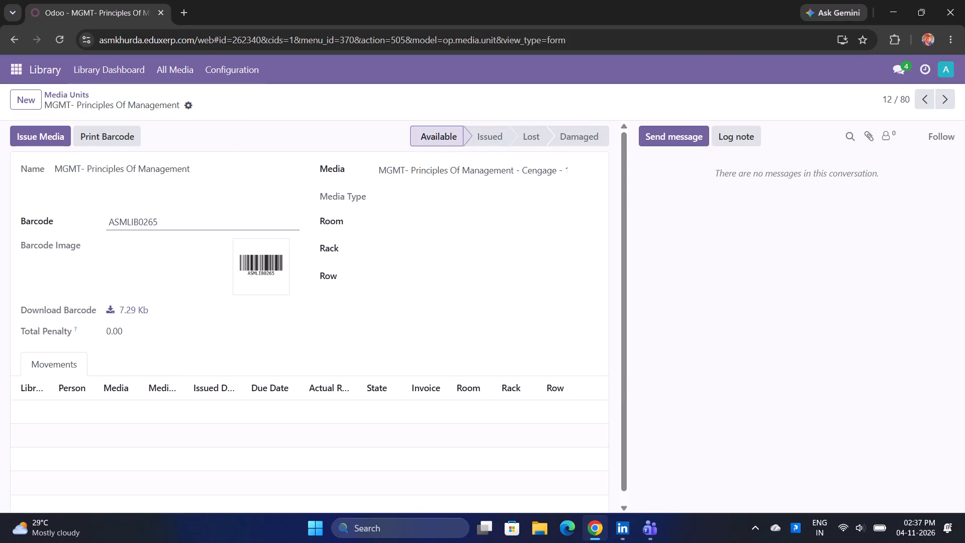
key("7")
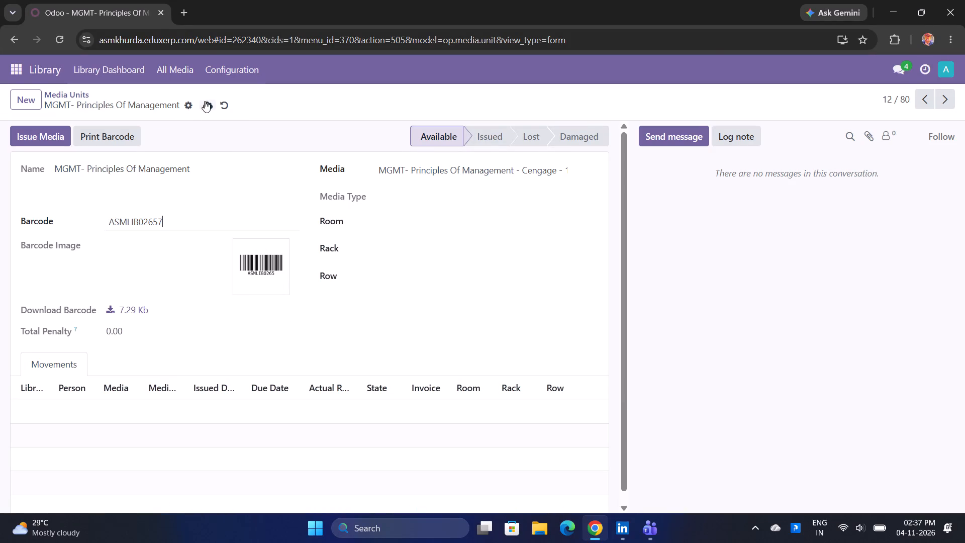
left_click(206, 101)
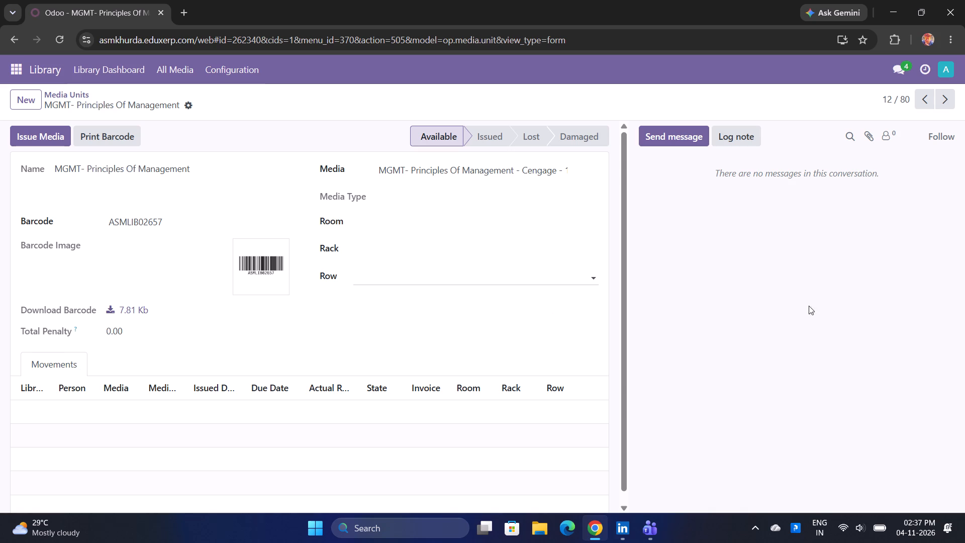
Generate the next MGMT- Principles Of Management unit's missing barcode image by saving barcode ASMLIB0265, then saving it again as ASMLIB02658.
left_click(943, 94)
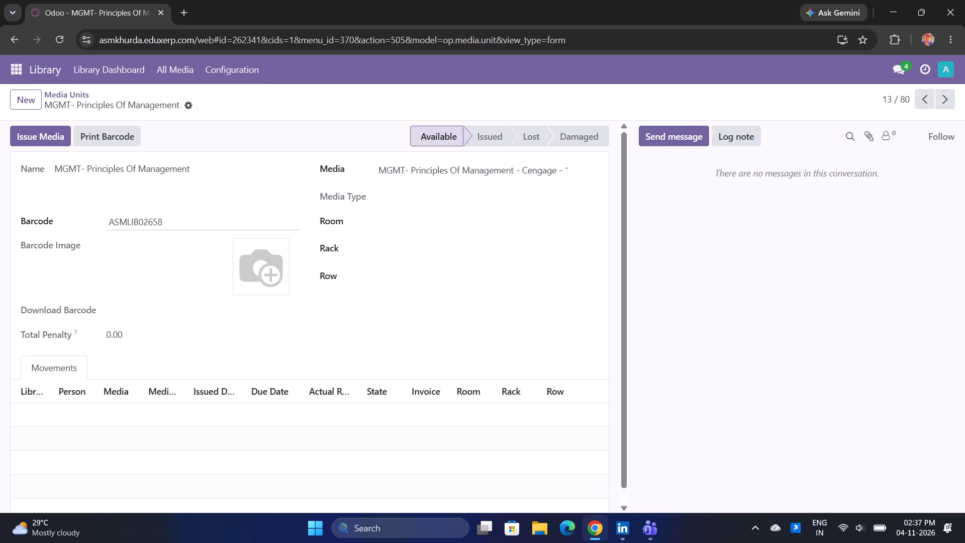
left_click(200, 221)
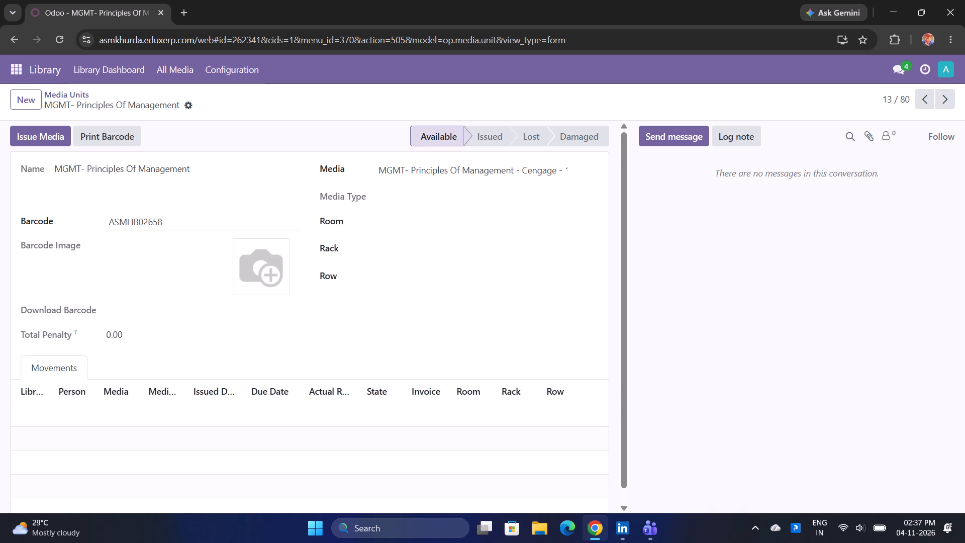
key("BackSpace")
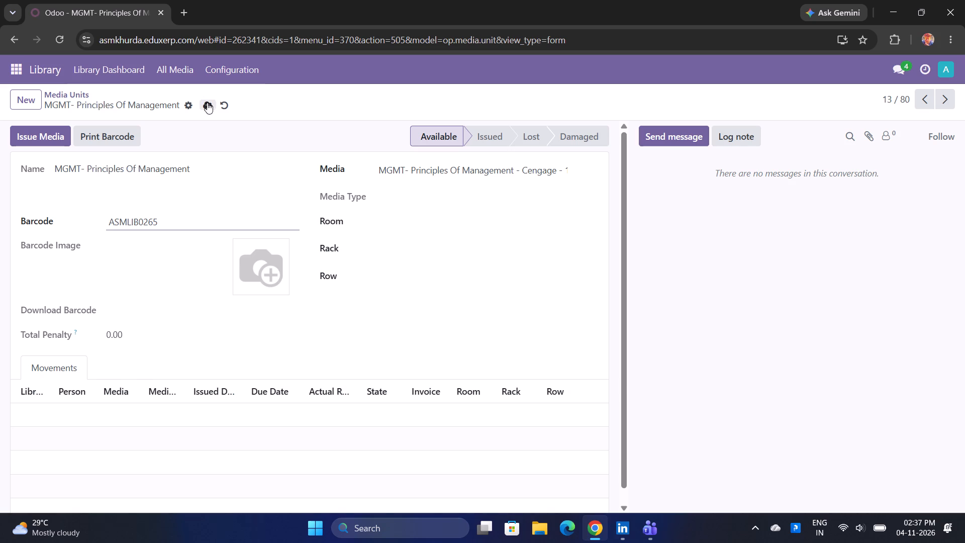
left_click(207, 103)
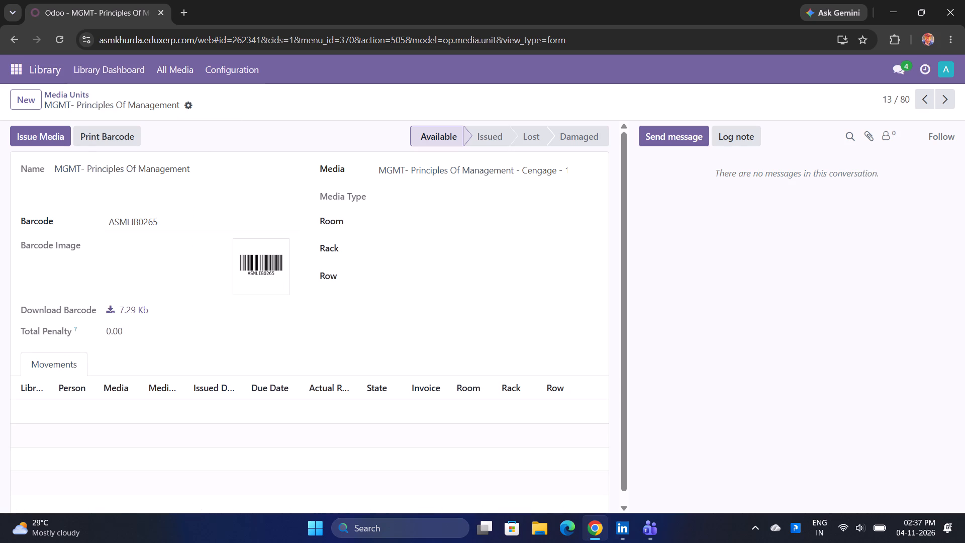
left_click(189, 223)
key("8")
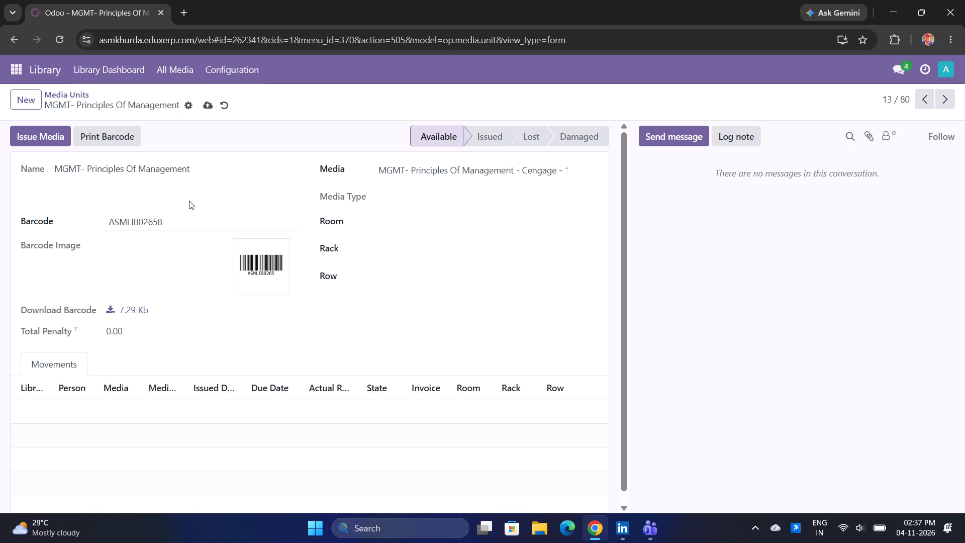
left_click(207, 103)
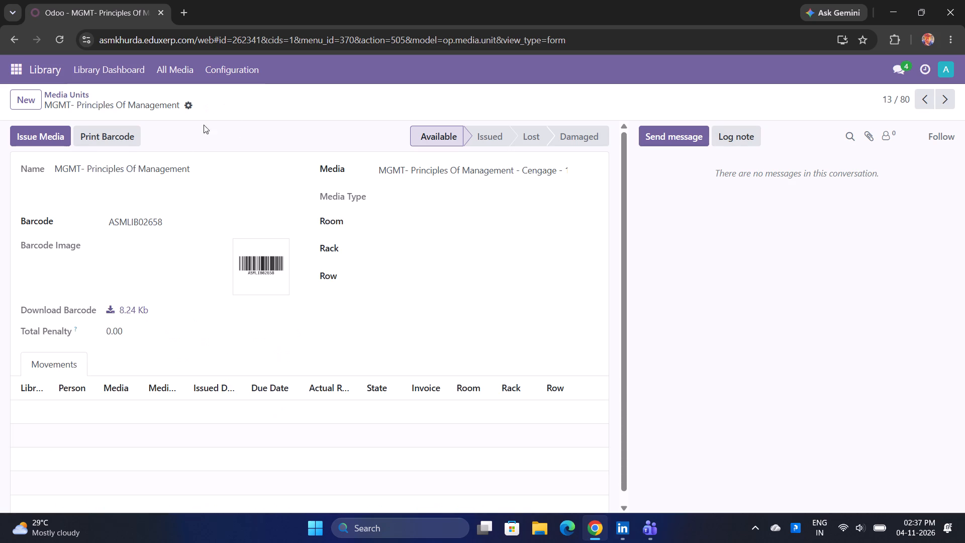
left_click(189, 222)
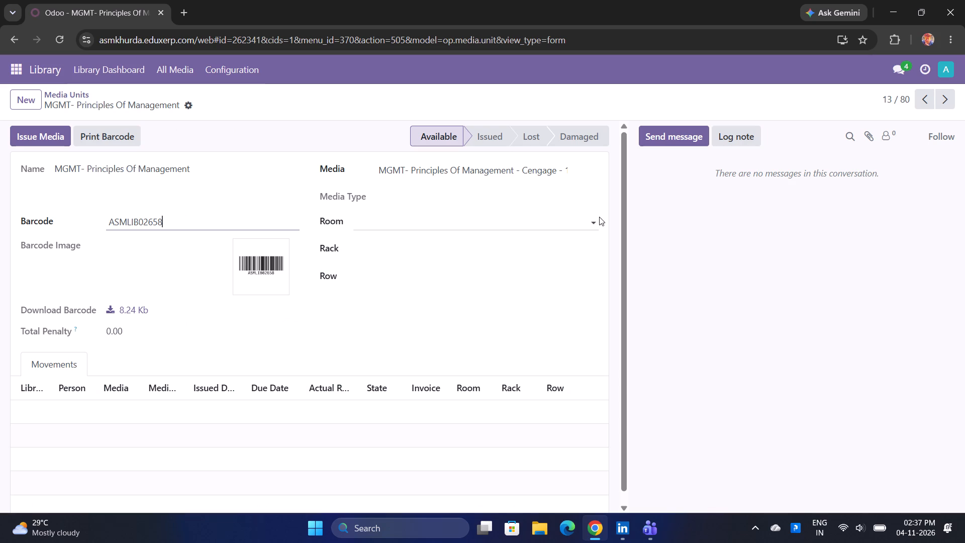
Generate the missing barcode image of the following MGMT- Principles Of Management unit by saving barcode ASMLIB0265, then saving it again as ASMLIB02653.
left_click(945, 97)
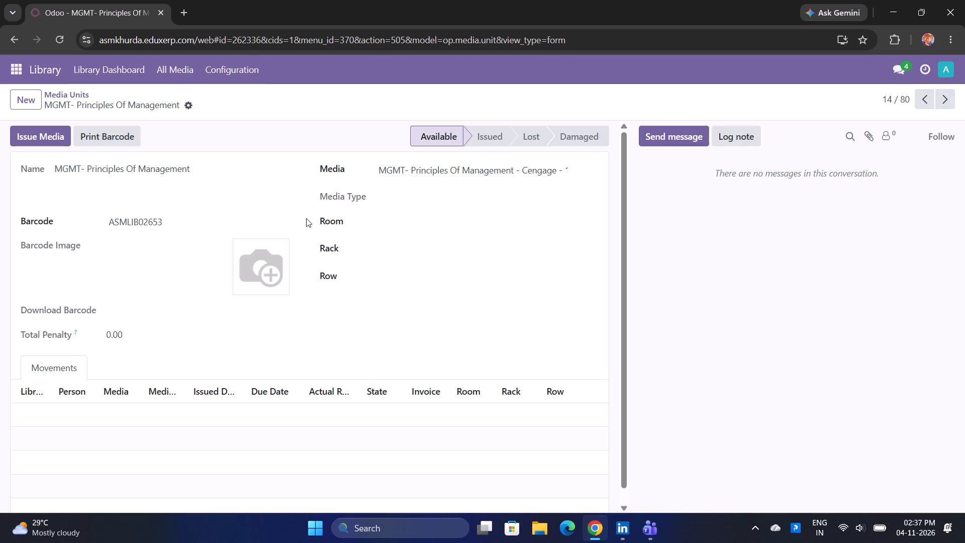
left_click(288, 221)
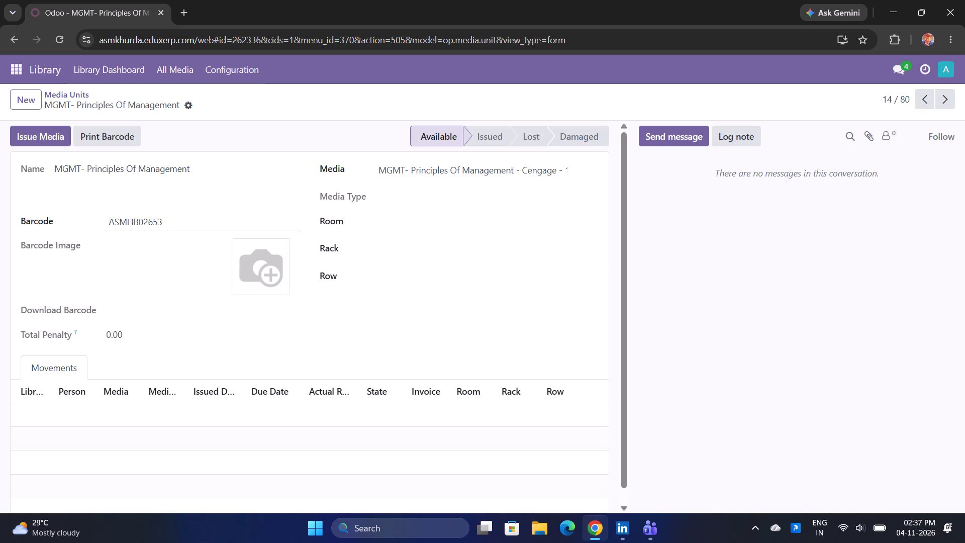
key("BackSpace")
left_click(206, 104)
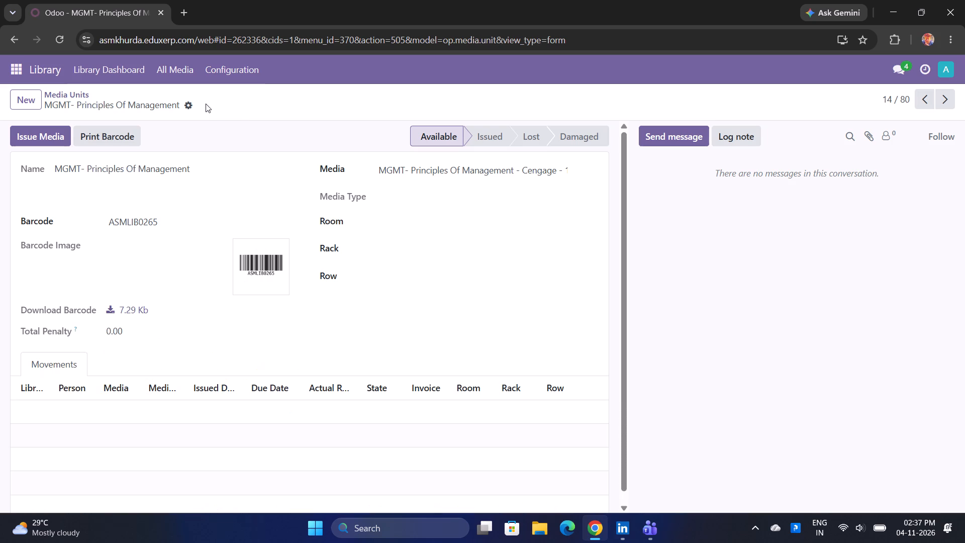
left_click(185, 219)
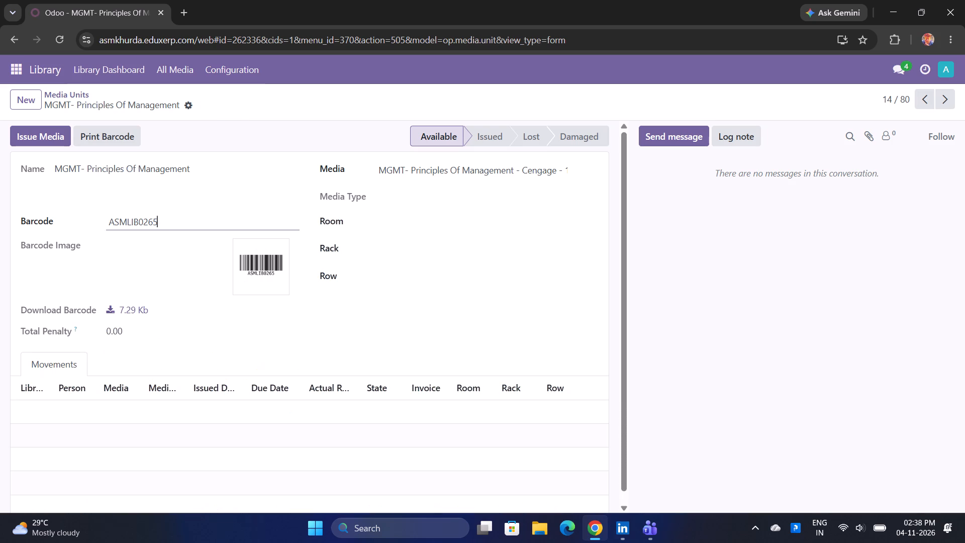
key("3")
left_click(206, 104)
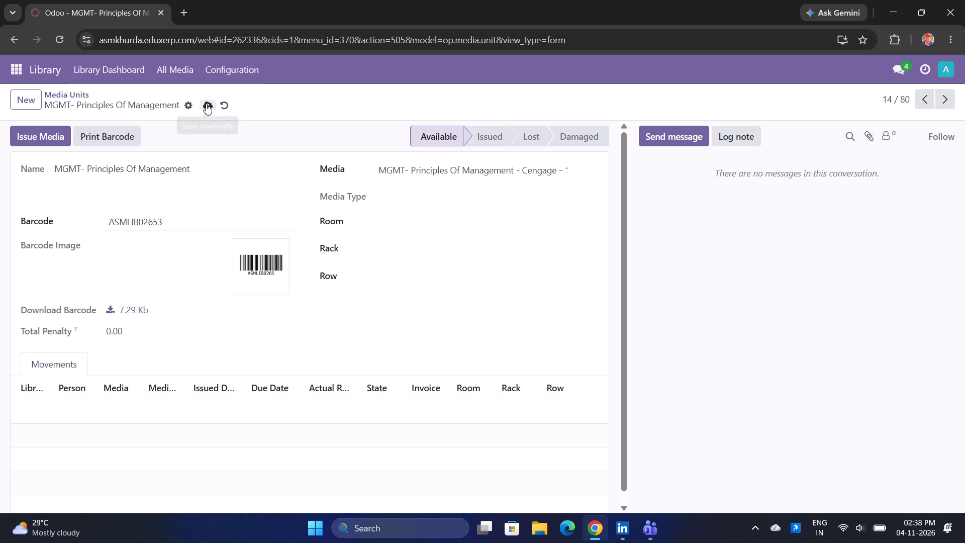
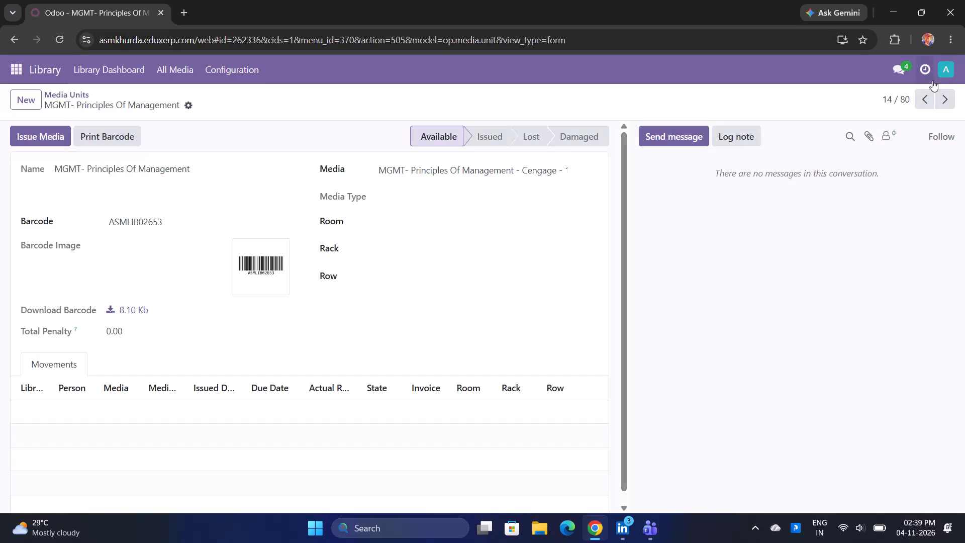
Generate the next MGMT- Principles Of Management unit's missing barcode image by saving barcode ASMLIB0265, then saving it again as ASMLIB02652.
left_click(945, 97)
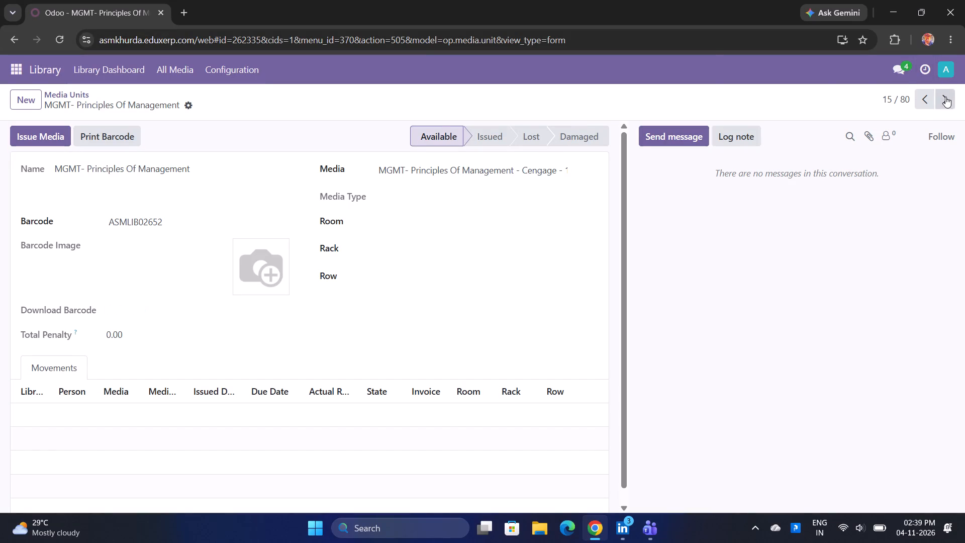
left_click(235, 227)
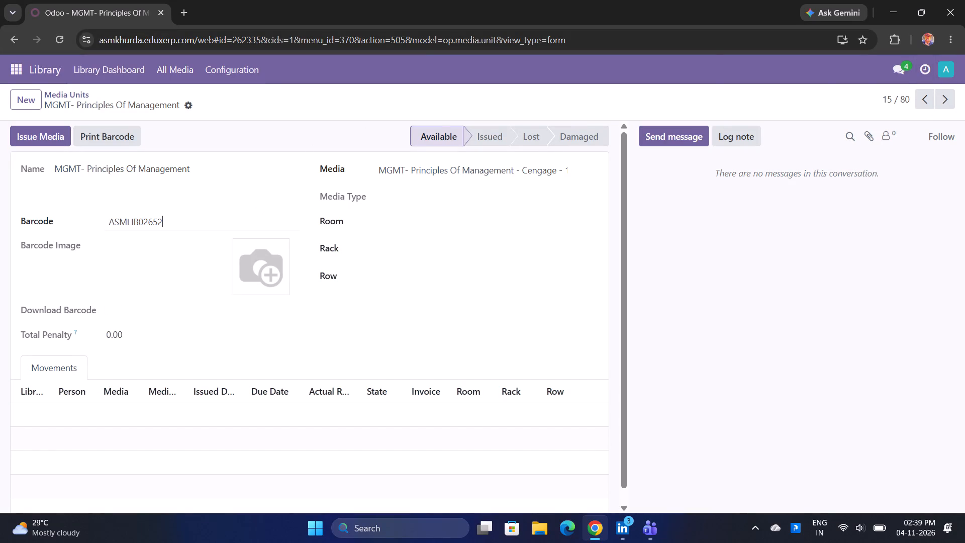
key("BackSpace")
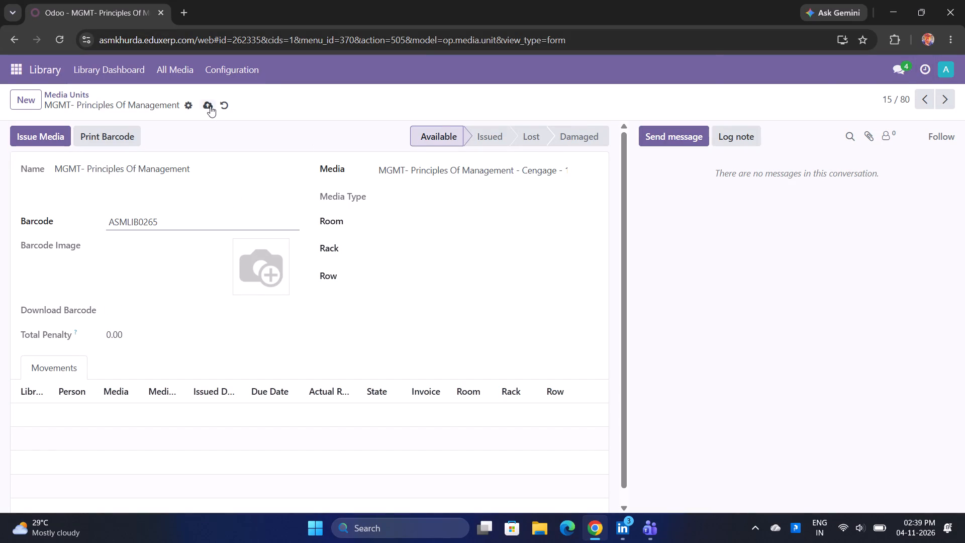
left_click(210, 106)
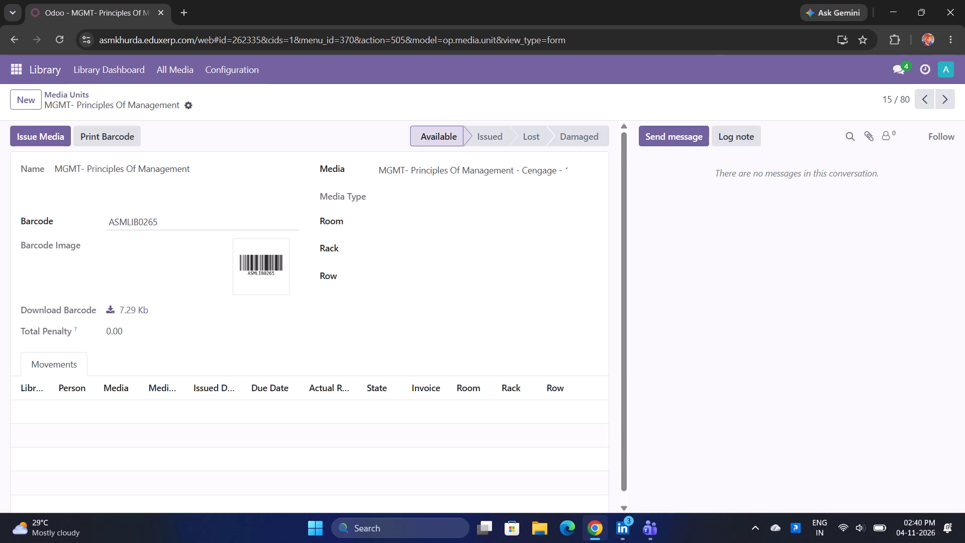
left_click(195, 224)
key("2")
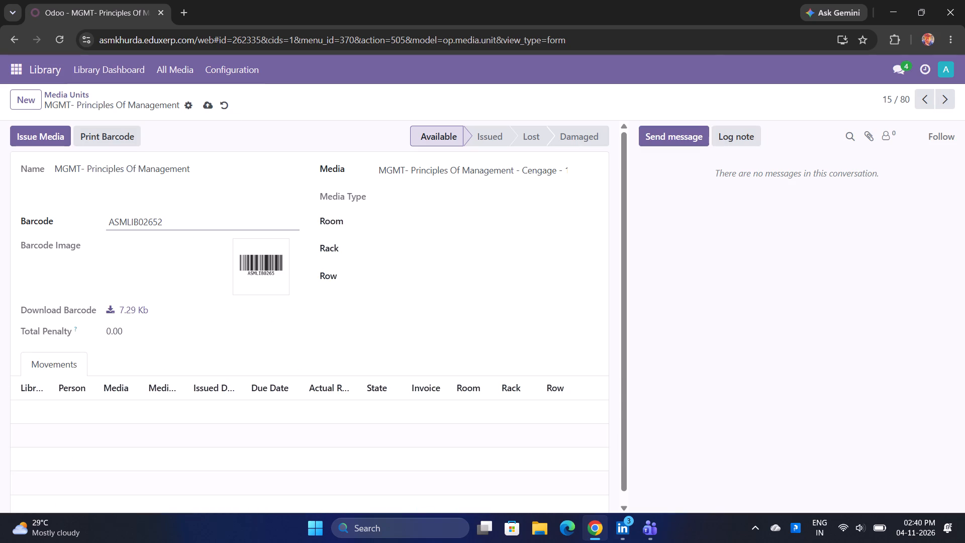
left_click(202, 104)
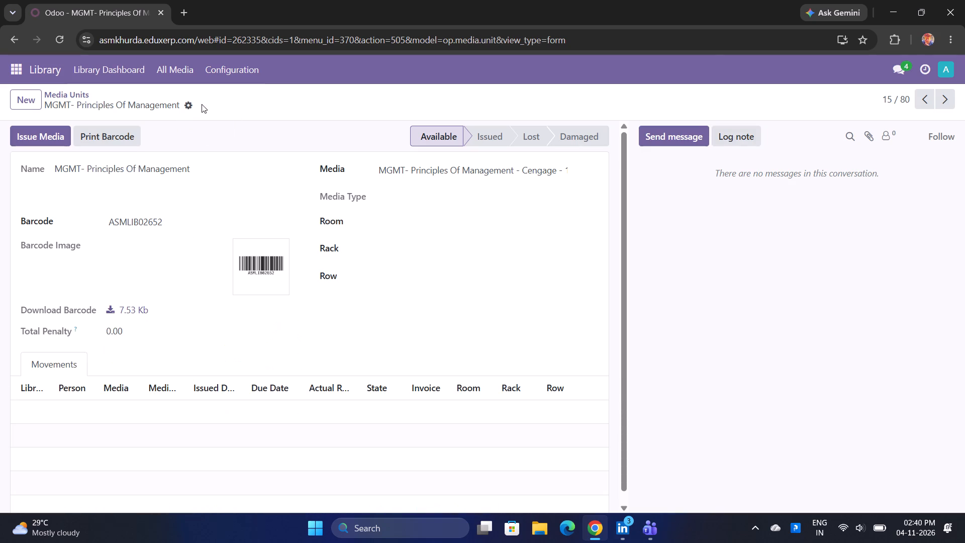
Generate the missing barcode image of the following MGMT- Principles Of Management unit by saving barcode ASMLIB0266, then saving it again as ASMLIB02660.
left_click(942, 92)
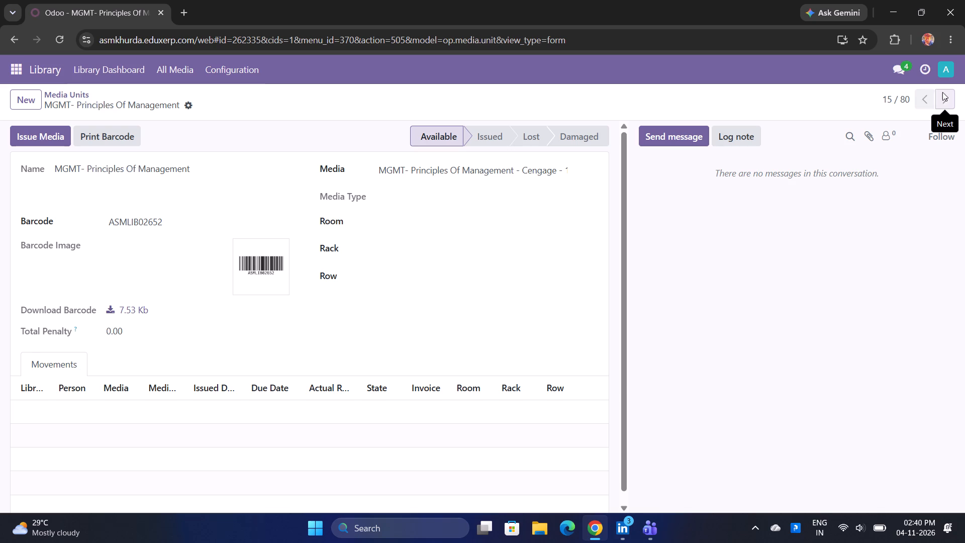
left_click(282, 223)
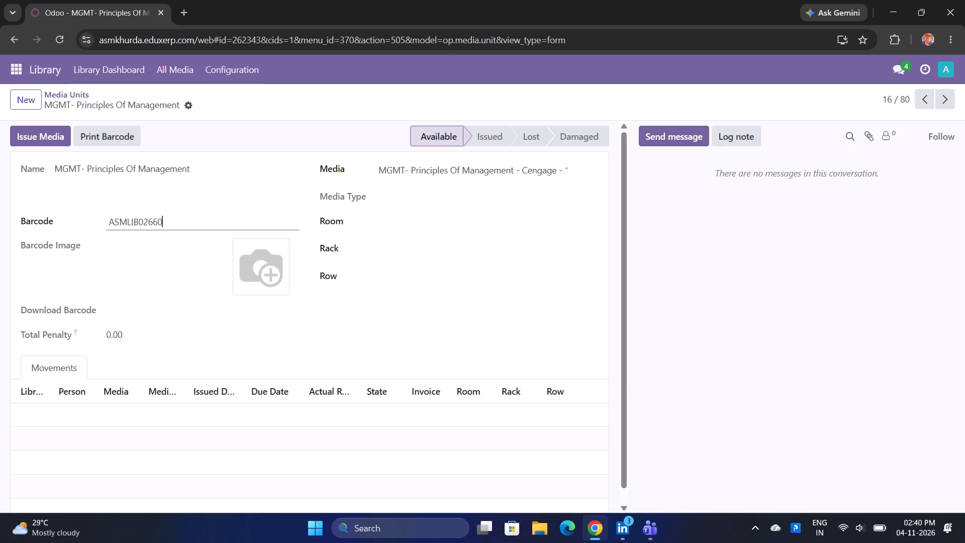
key("BackSpace")
left_click(210, 104)
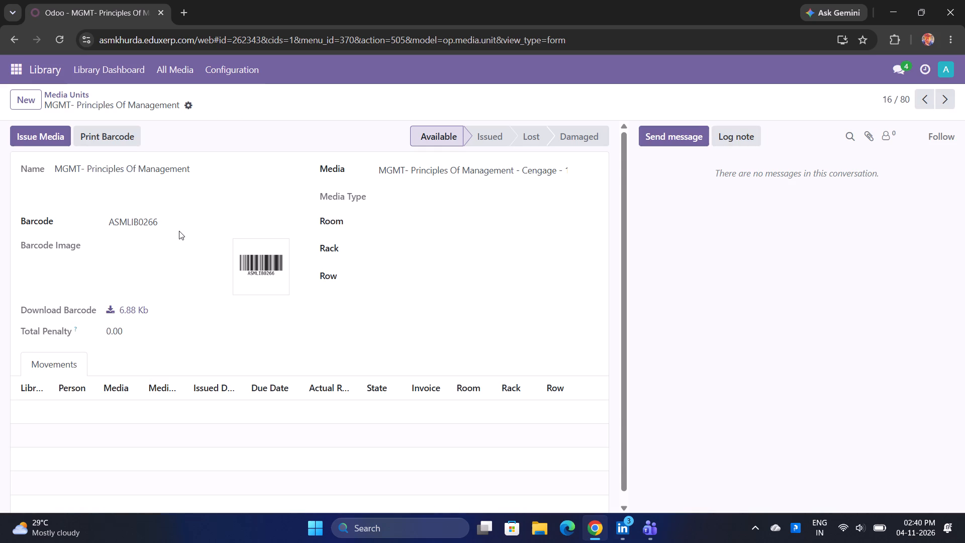
left_click_drag(179, 231, 183, 226)
left_click(183, 226)
key("0")
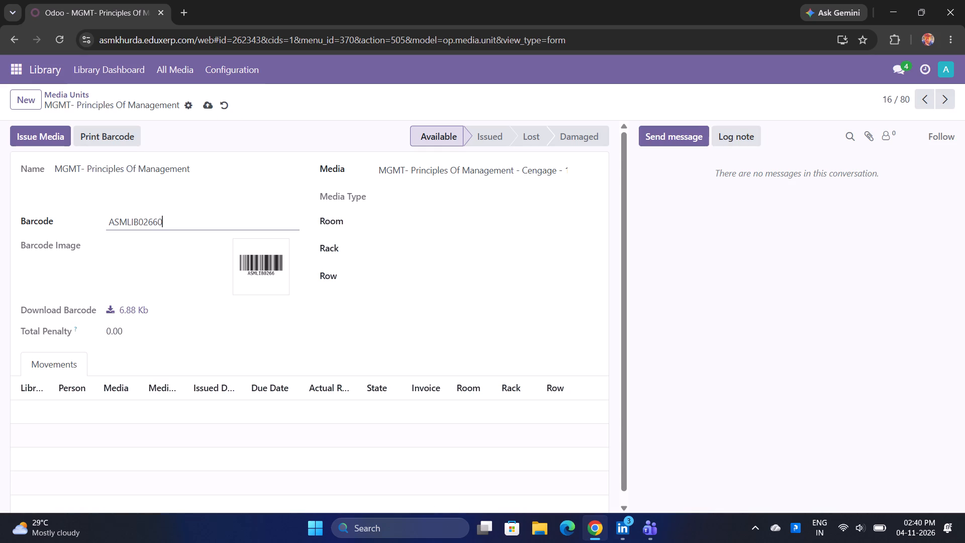
left_click(204, 101)
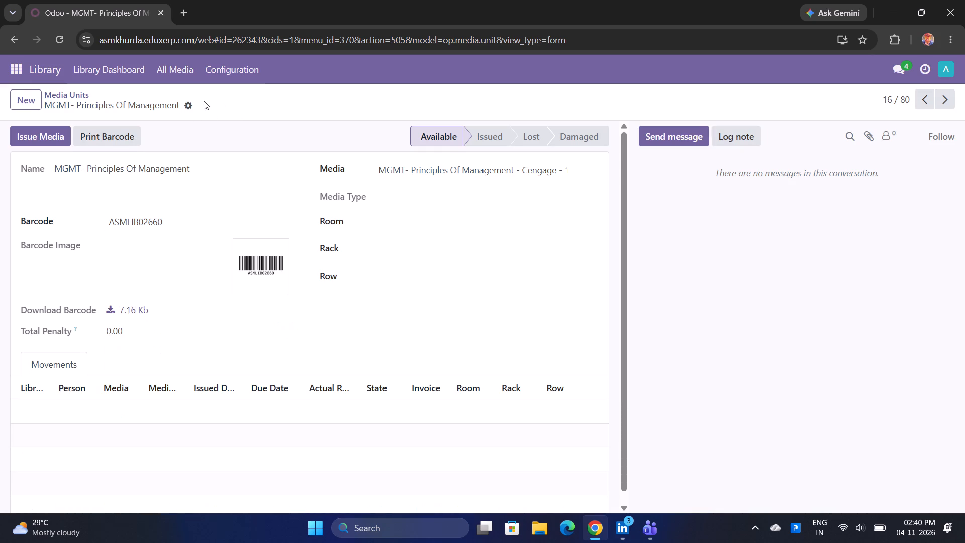
Generate the next MGMT- Principles Of Management unit's missing barcode image by saving barcode ASMLIB0265, then saving it again as ASMLIB02659.
left_click(950, 96)
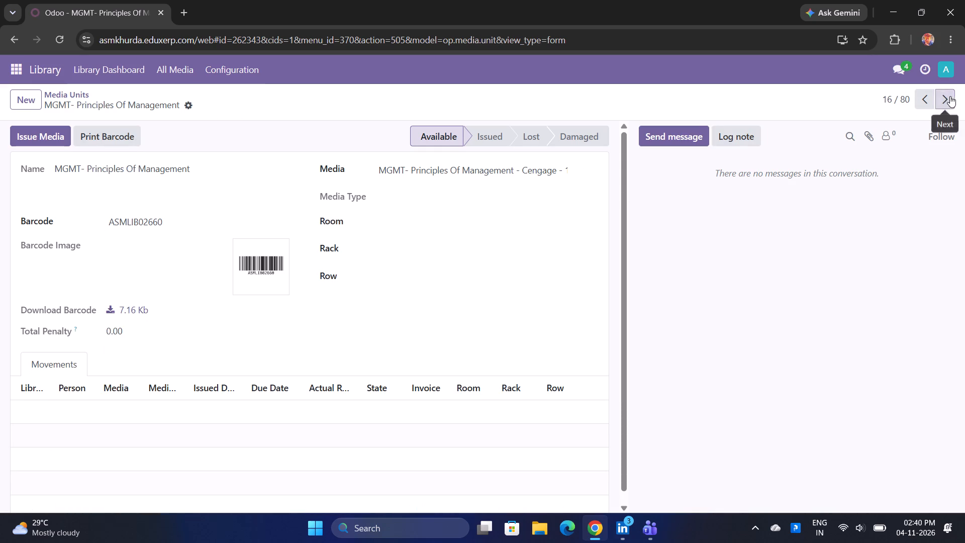
left_click(291, 214)
key("BackSpace")
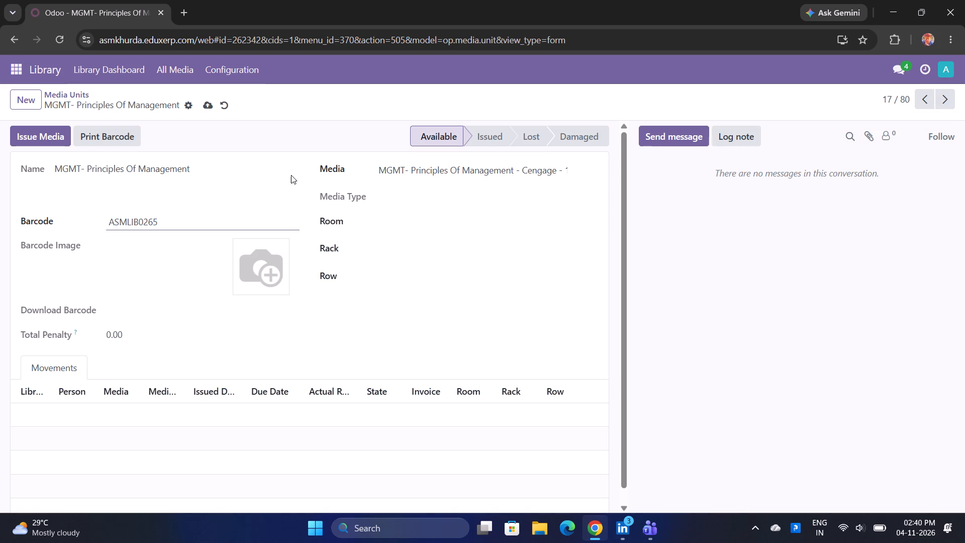
left_click(205, 105)
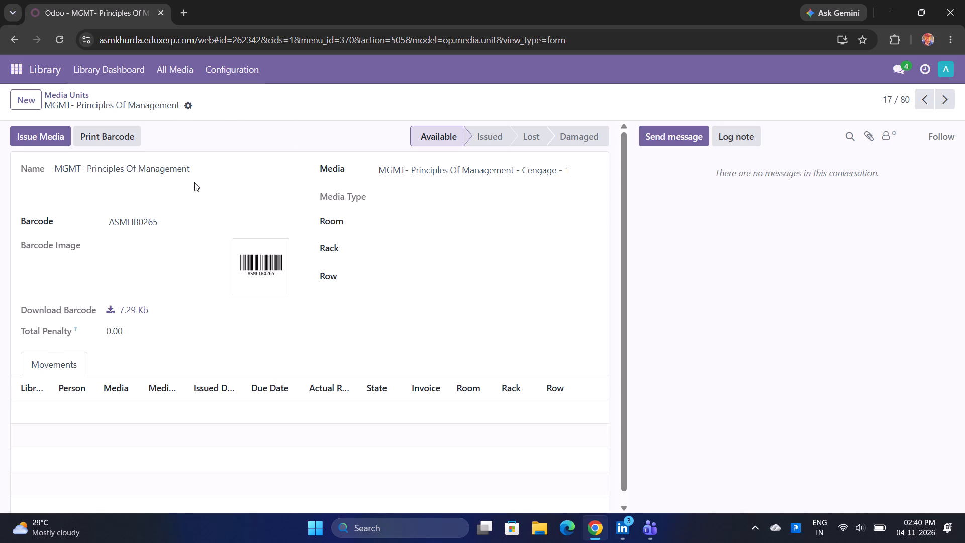
left_click(188, 220)
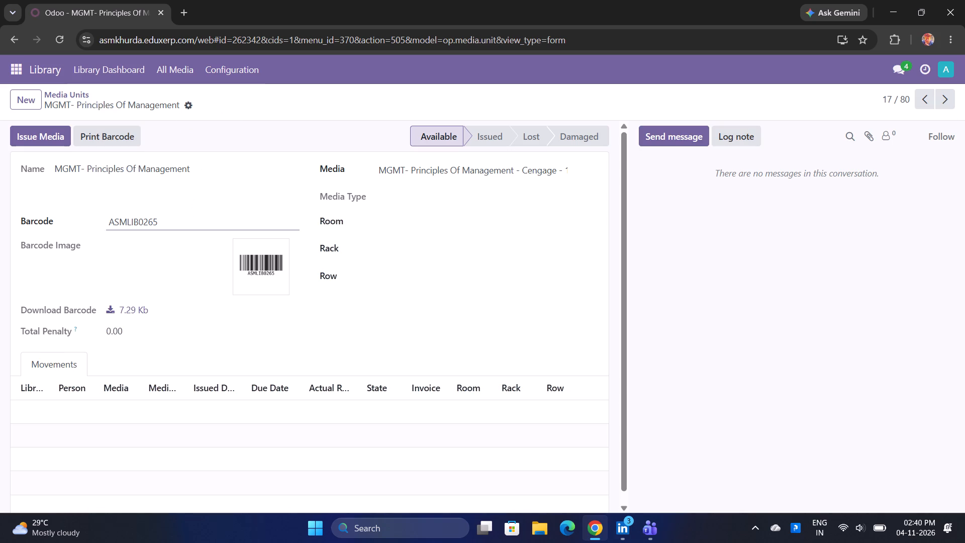
key("9")
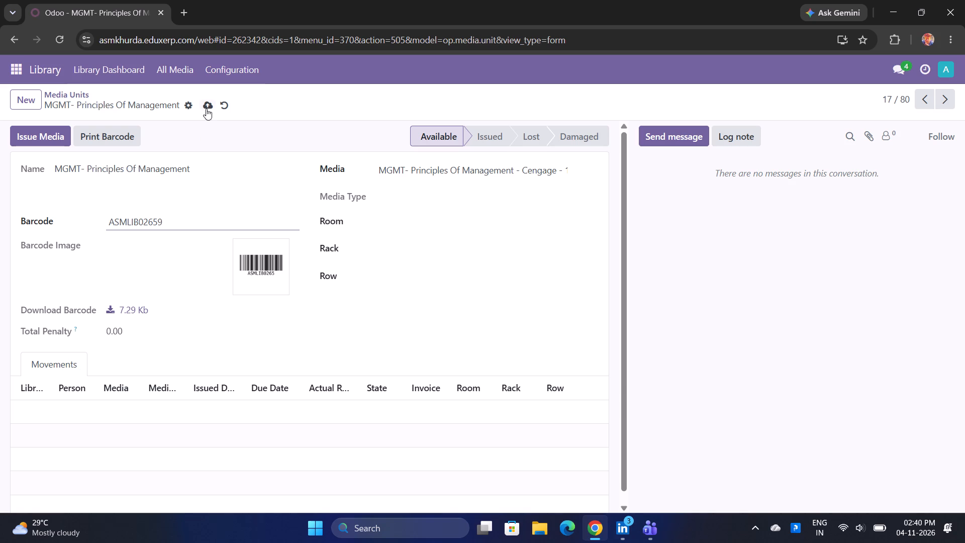
left_click(207, 103)
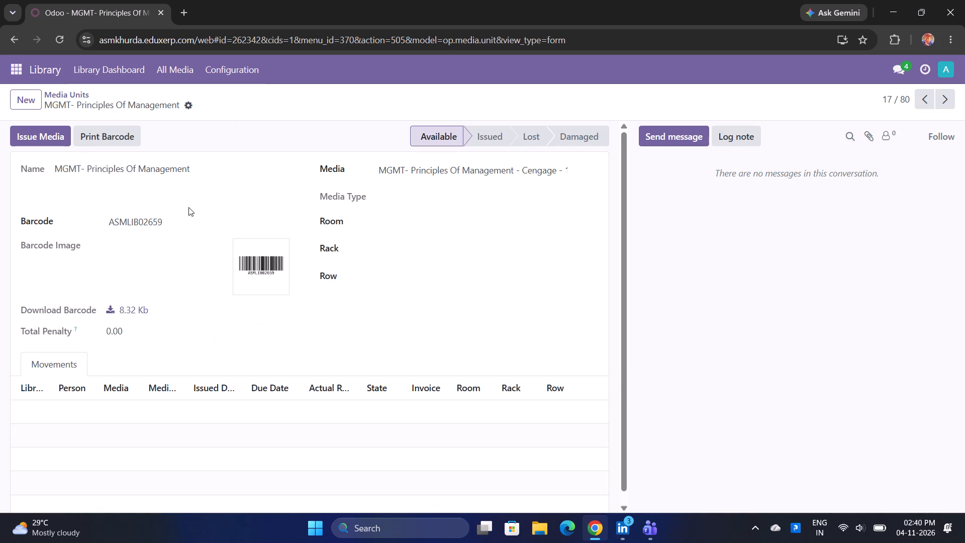
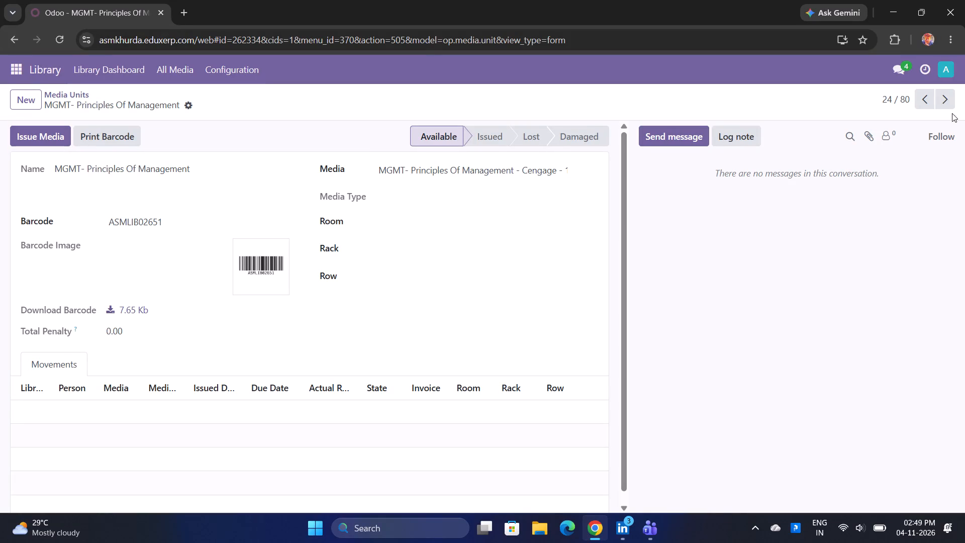
Generate the next MGMT- Principles Of Management unit's missing barcode image by saving barcode ASMLIB0264, then saving it again as ASMLIB02644.
left_click(945, 98)
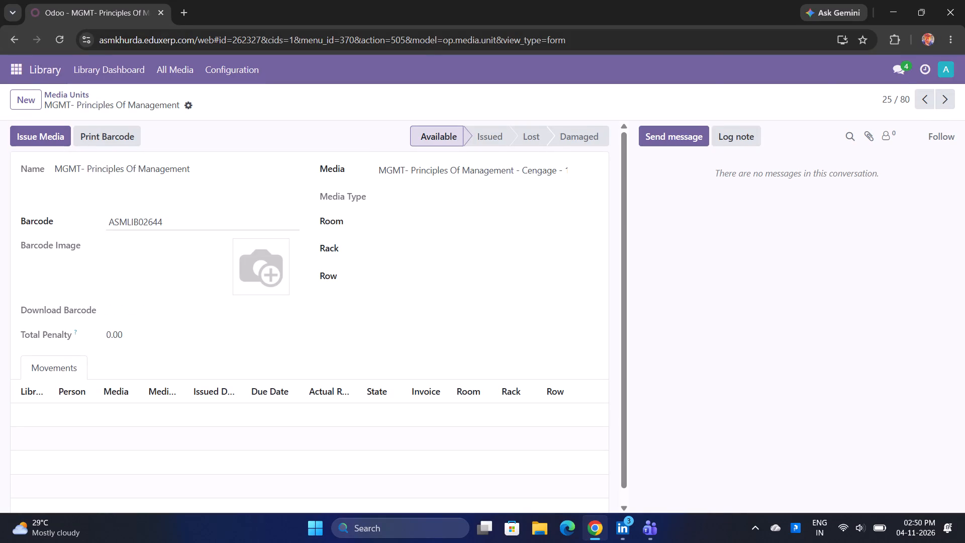
left_click(224, 214)
key("BackSpace")
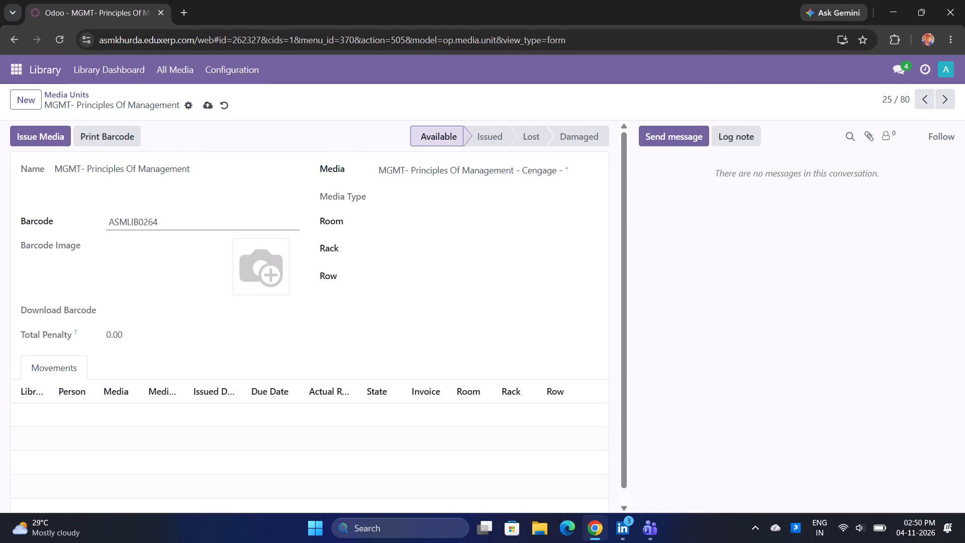
left_click(208, 102)
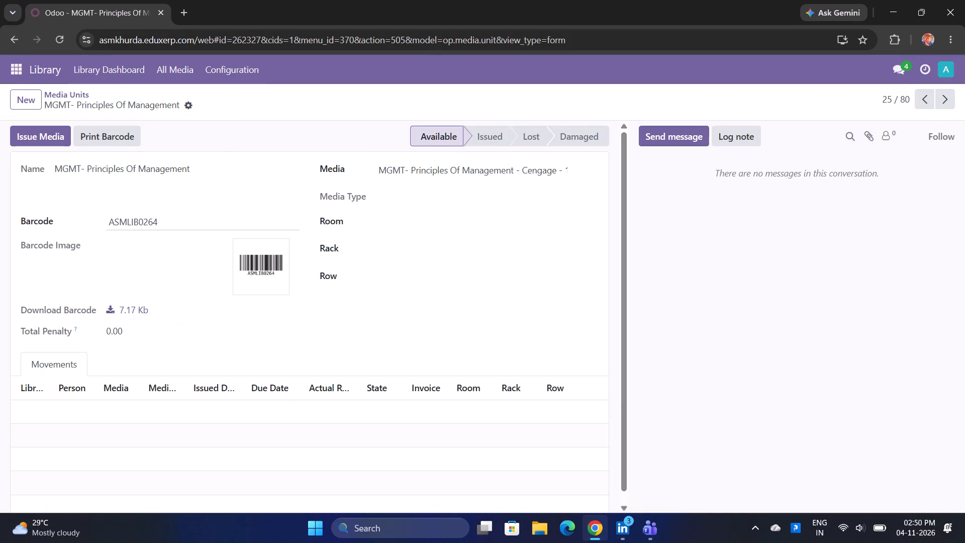
left_click(190, 219)
key("4")
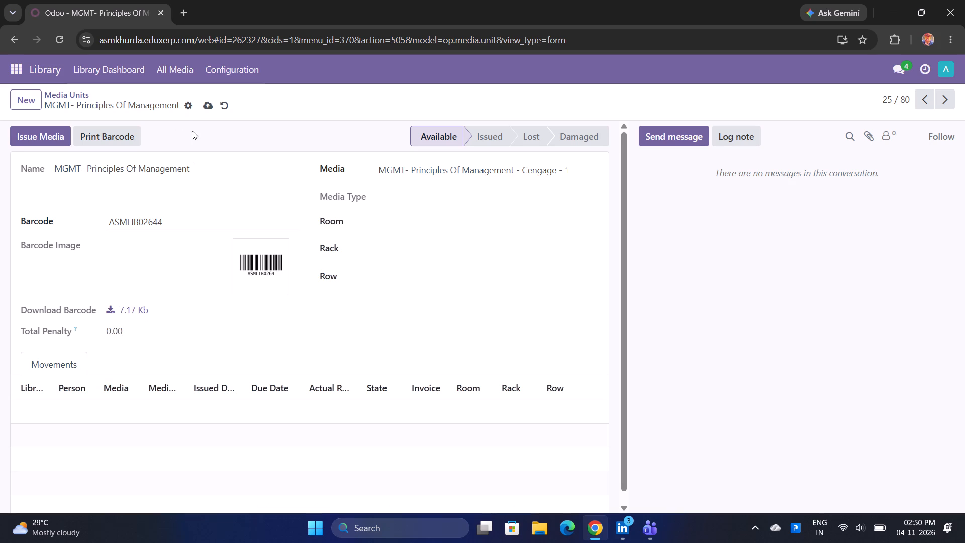
left_click(206, 103)
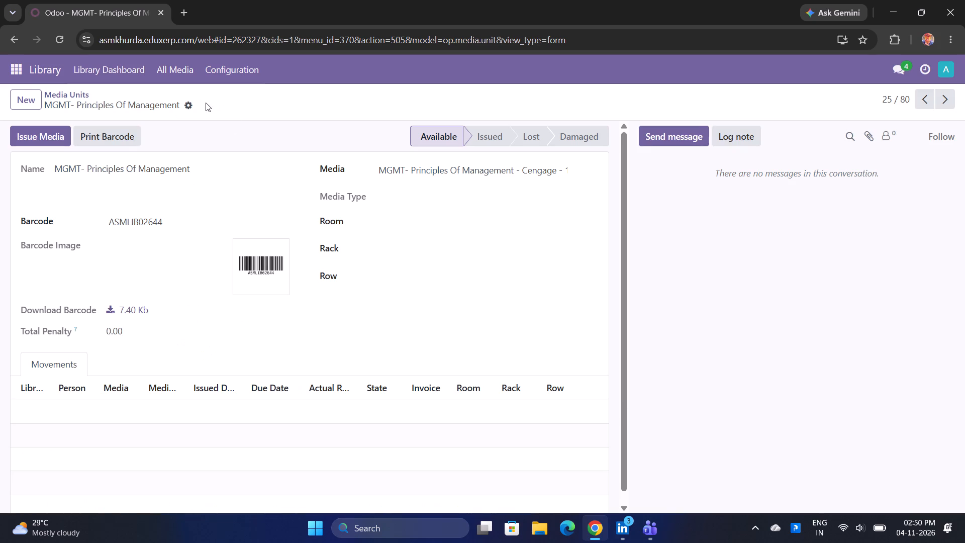
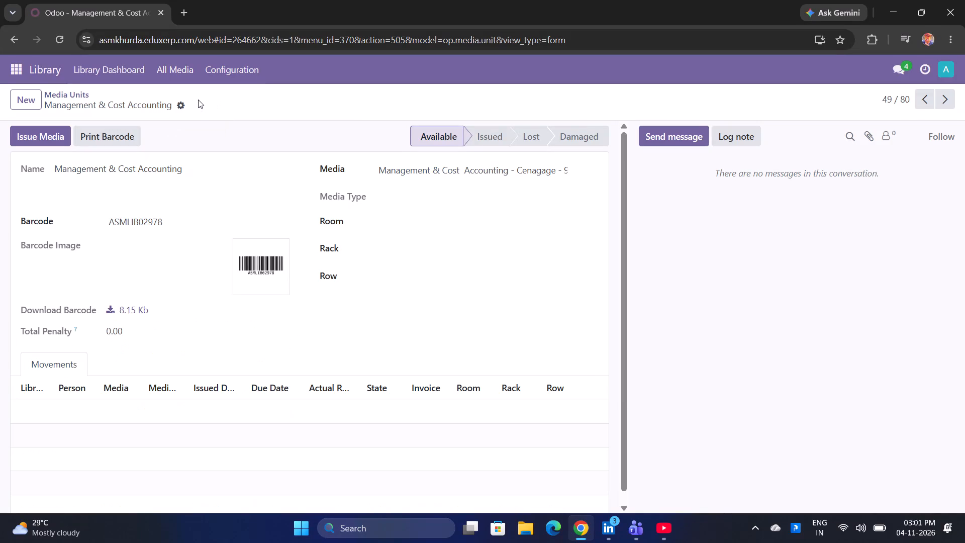
Generate the next Management & Cost Accounting unit's missing barcode image by saving barcode ASMLIB0297, then saving it again as ASMLIB02979.
left_click(943, 99)
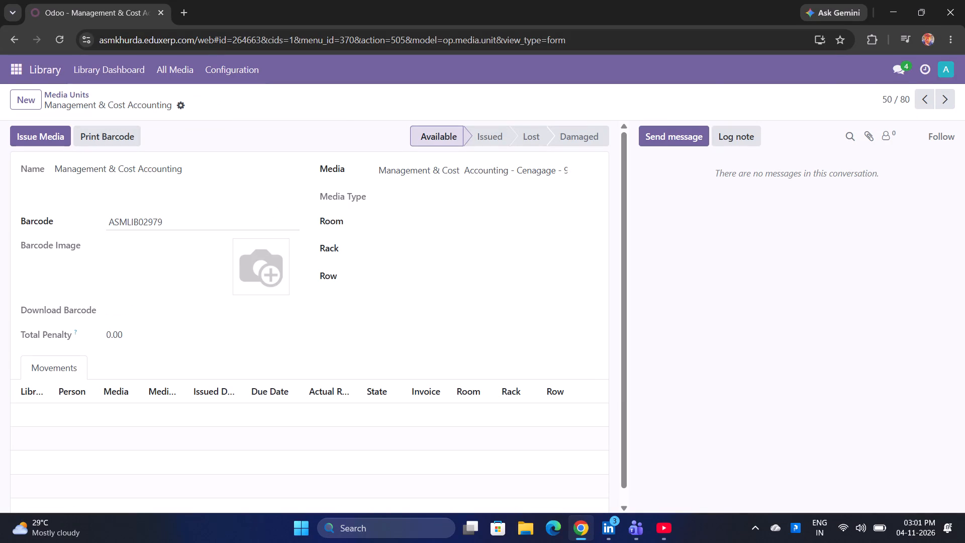
left_click(267, 214)
key("BackSpace")
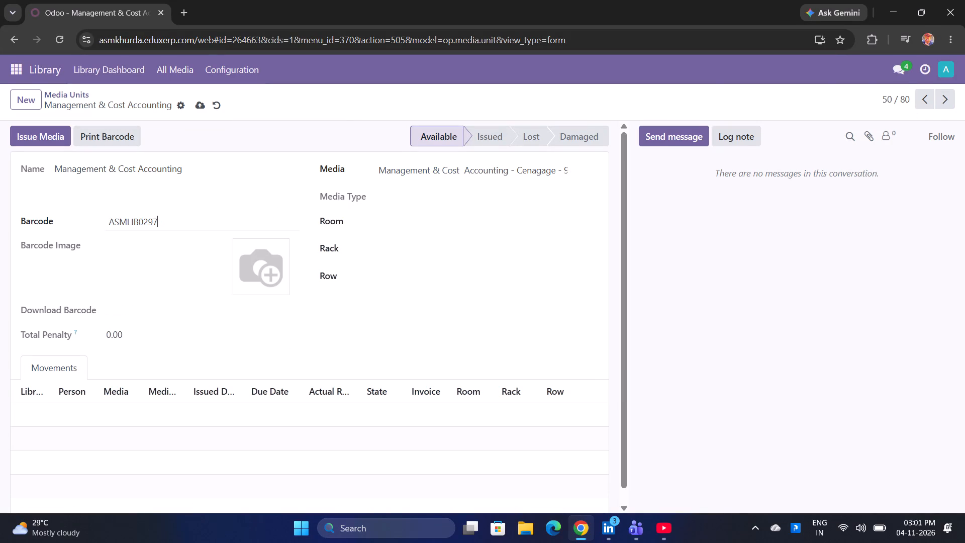
left_click(200, 105)
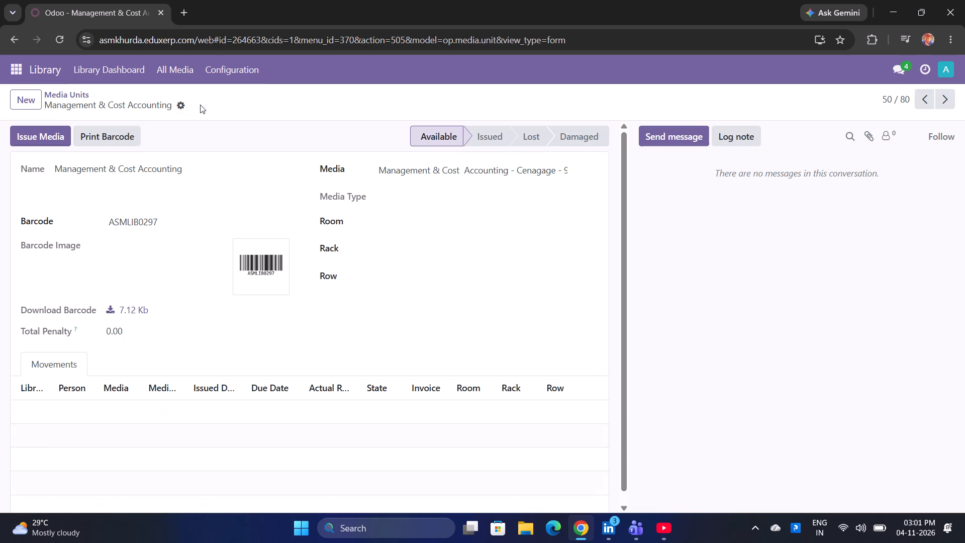
left_click(180, 224)
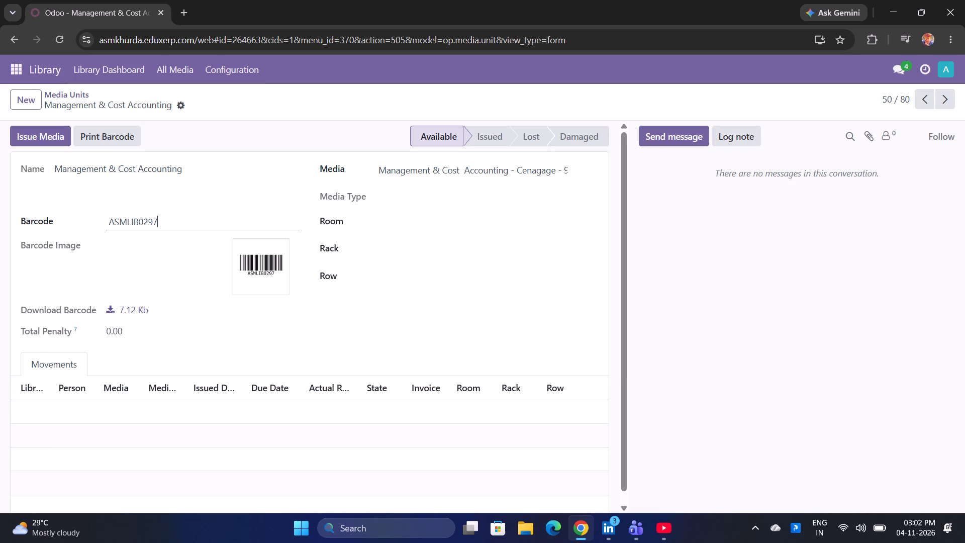
key("9")
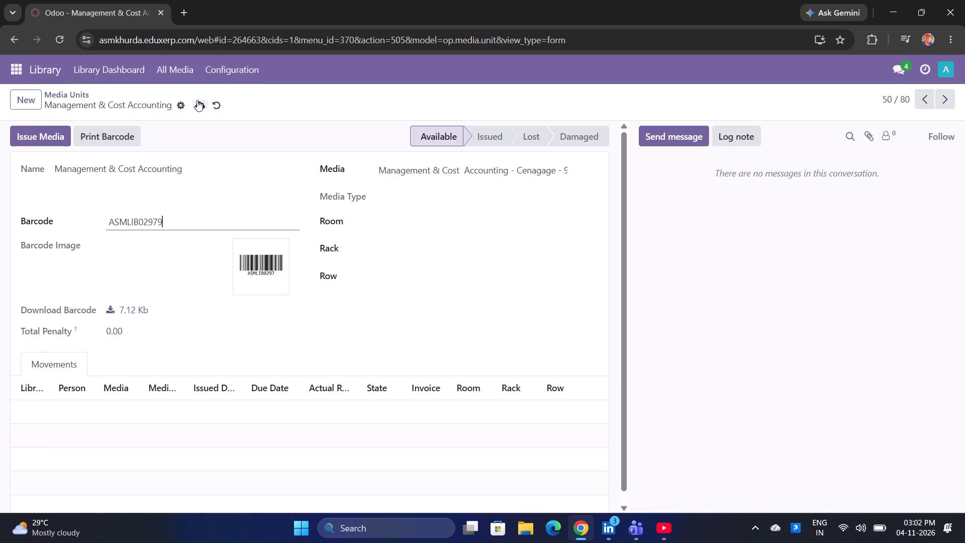
left_click(199, 101)
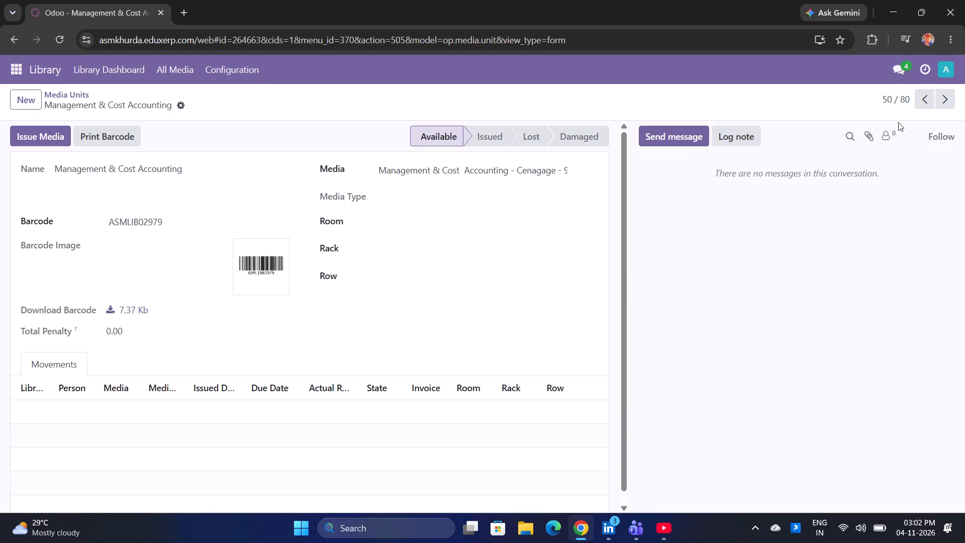
Regenerate the barcode image of the next unit, Management - Pearson - 2nd, by saving barcode ASMLIB0048, then saving it again as ASMLIB00488.
left_click(945, 98)
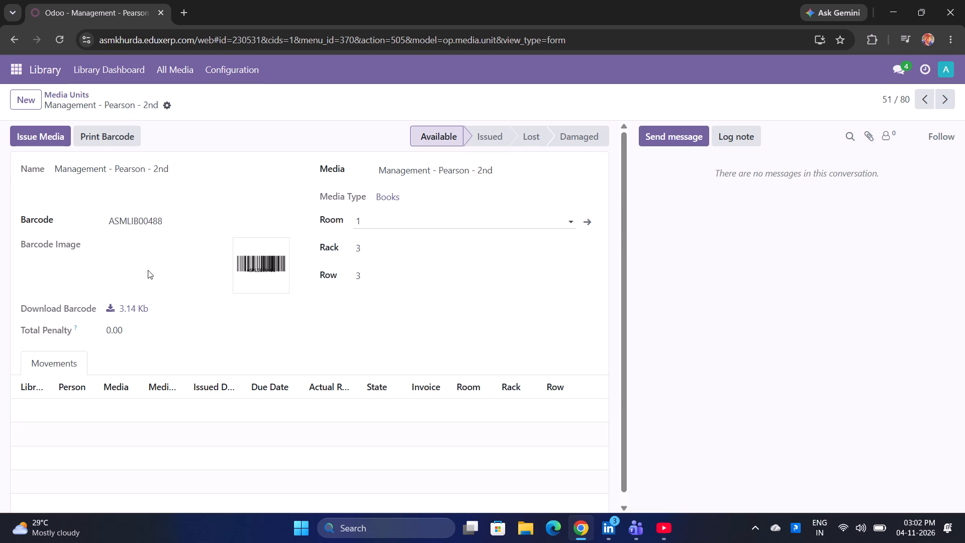
left_click(219, 216)
key("BackSpace")
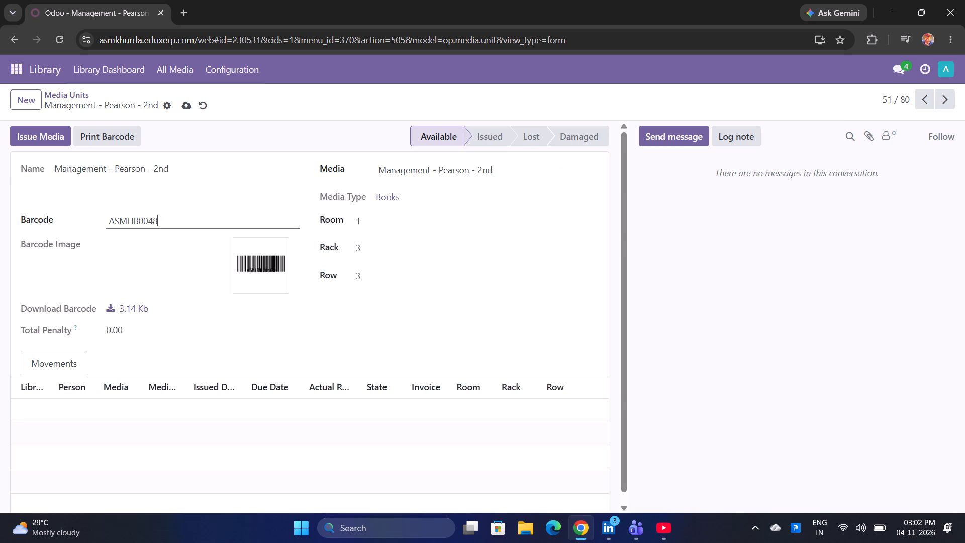
left_click(183, 102)
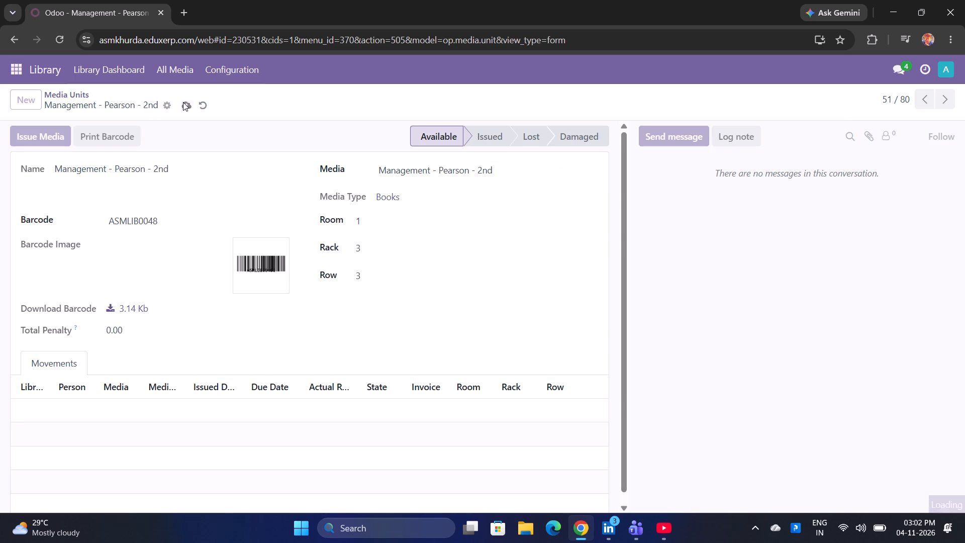
left_click(195, 213)
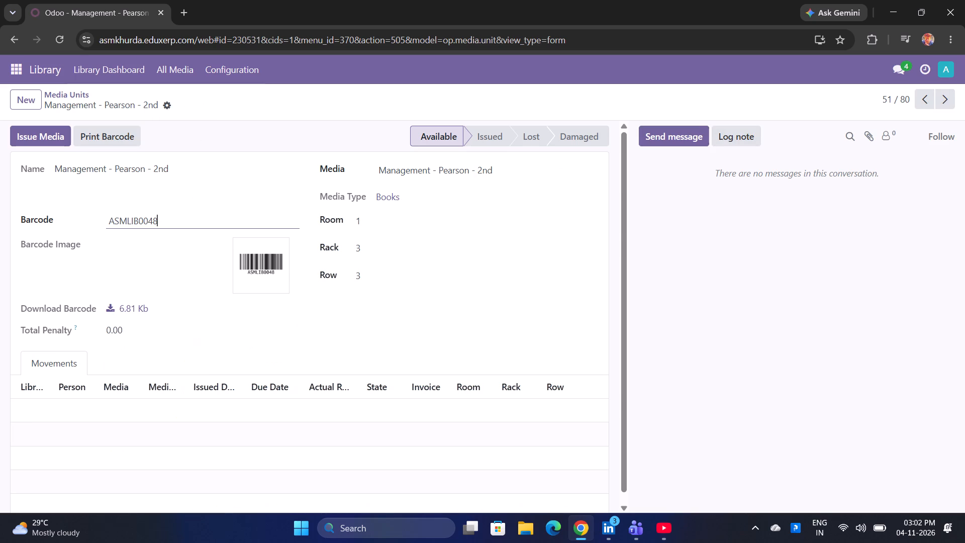
key("8")
left_click(185, 104)
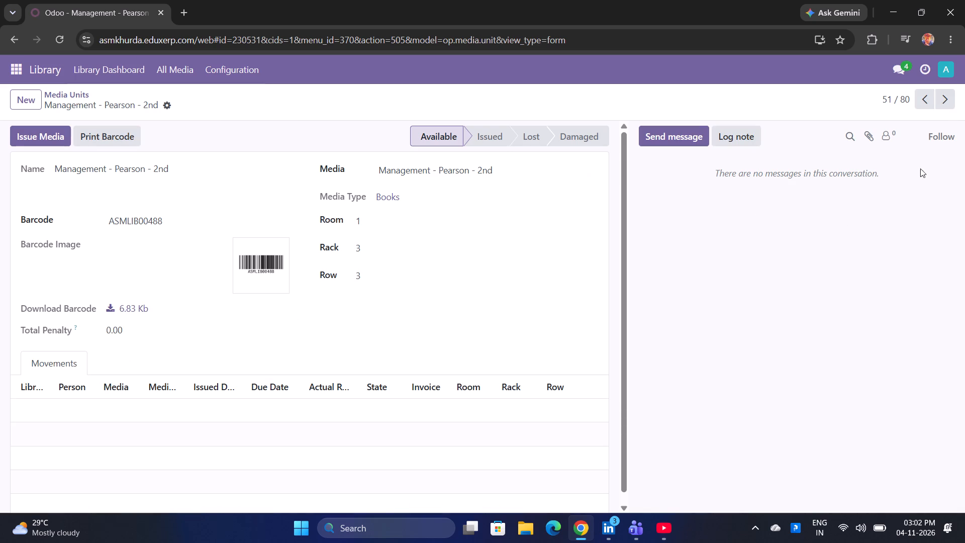
Regenerate the next Management - Pearson - 2nd unit's barcode image by saving barcode ASMLIB0048, then saving it again as ASMLIB00484.
left_click(948, 97)
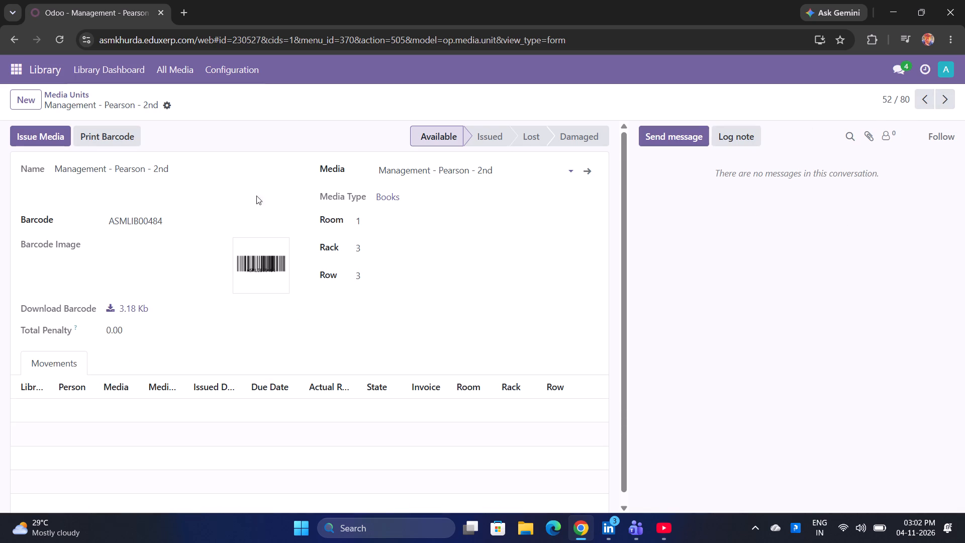
left_click(225, 218)
key("BackSpace")
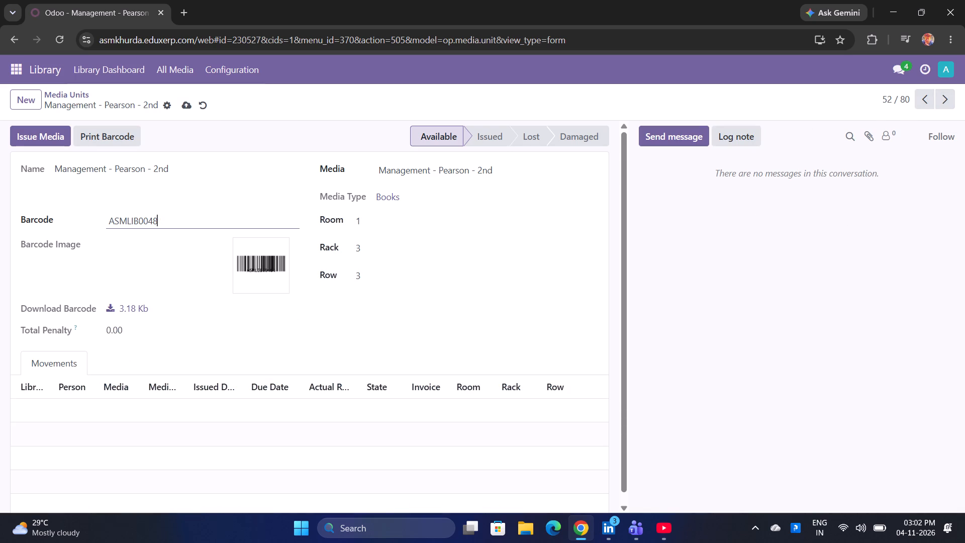
left_click(183, 108)
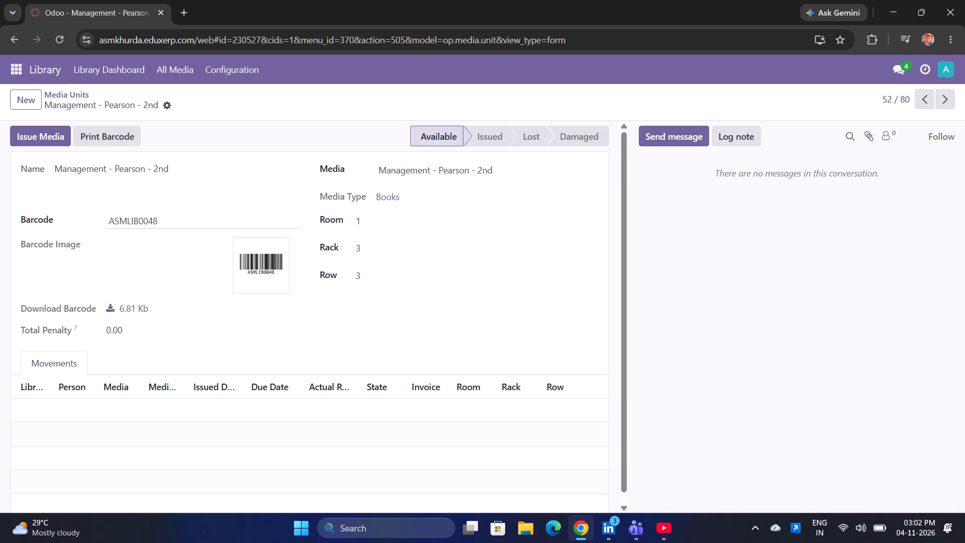
left_click(173, 215)
key("4")
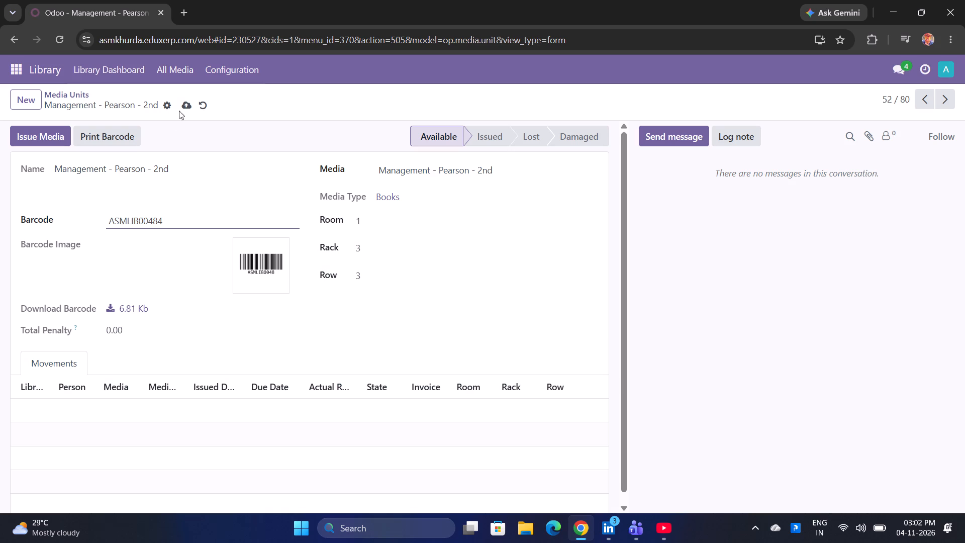
left_click(183, 105)
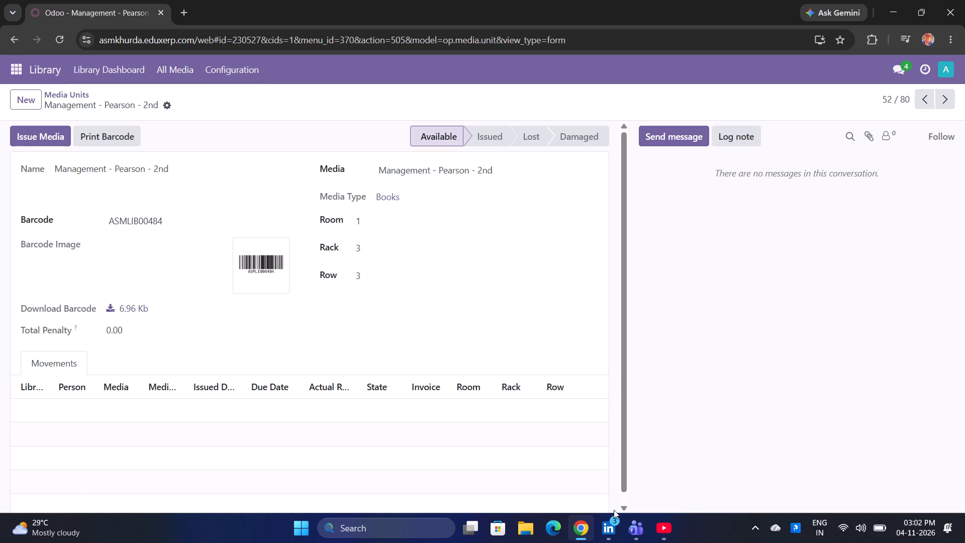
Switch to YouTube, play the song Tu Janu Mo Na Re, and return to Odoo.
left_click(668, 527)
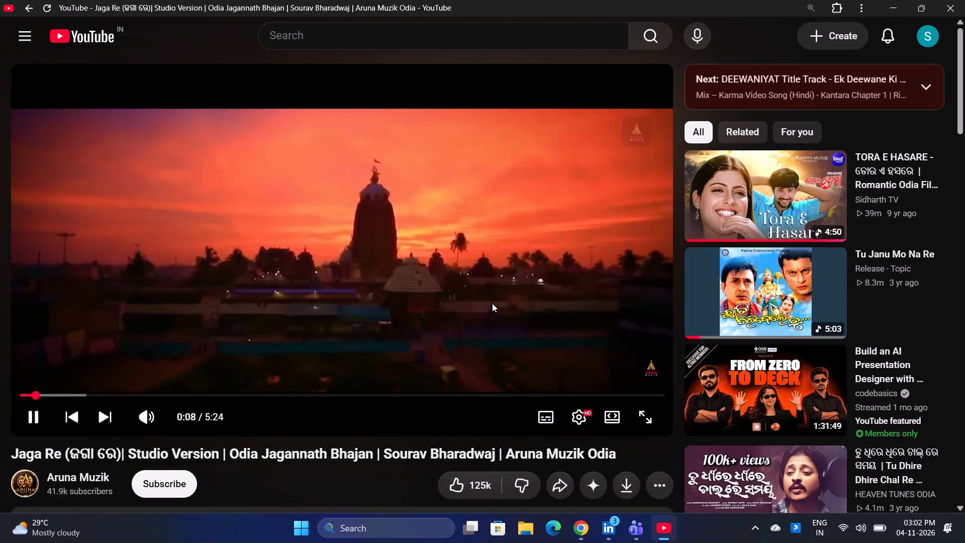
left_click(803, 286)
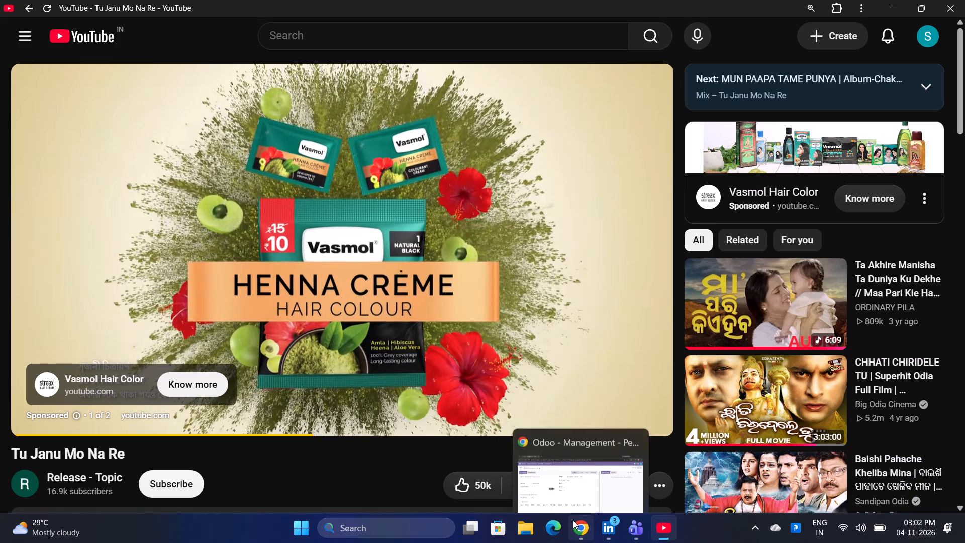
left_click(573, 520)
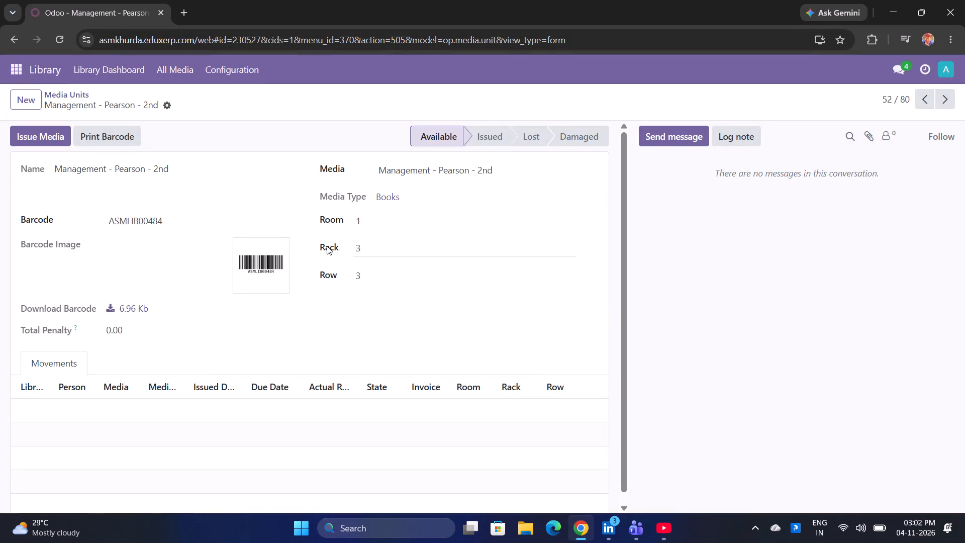
Regenerate the next Management - Pearson - 2nd unit's barcode image by saving barcode ASMLIB0045, then saving it again as ASMLIB00457.
left_click(944, 97)
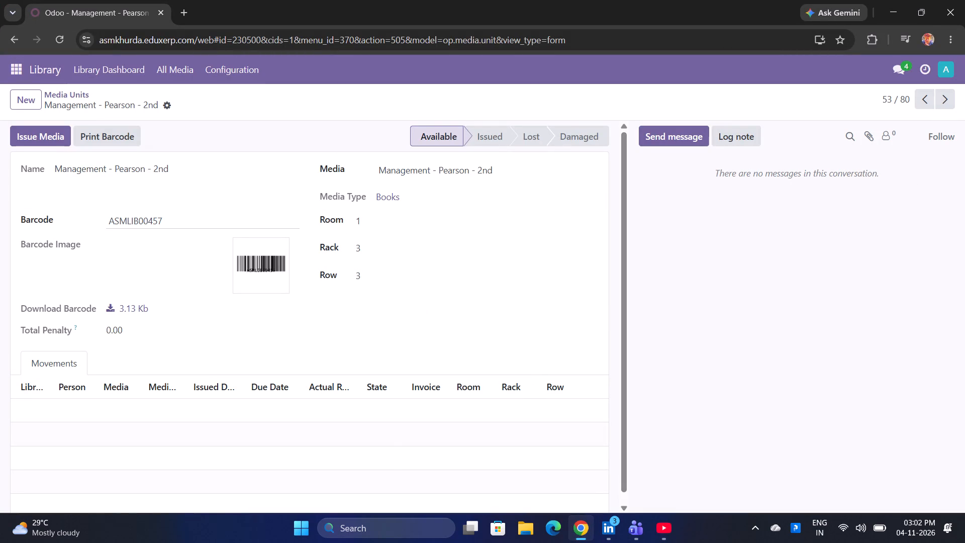
left_click(182, 224)
key("BackSpace")
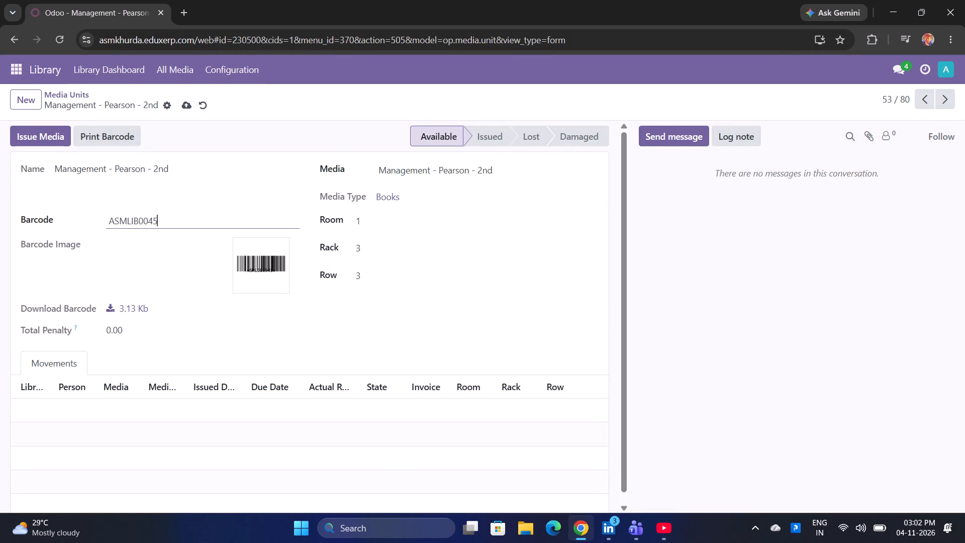
left_click(184, 104)
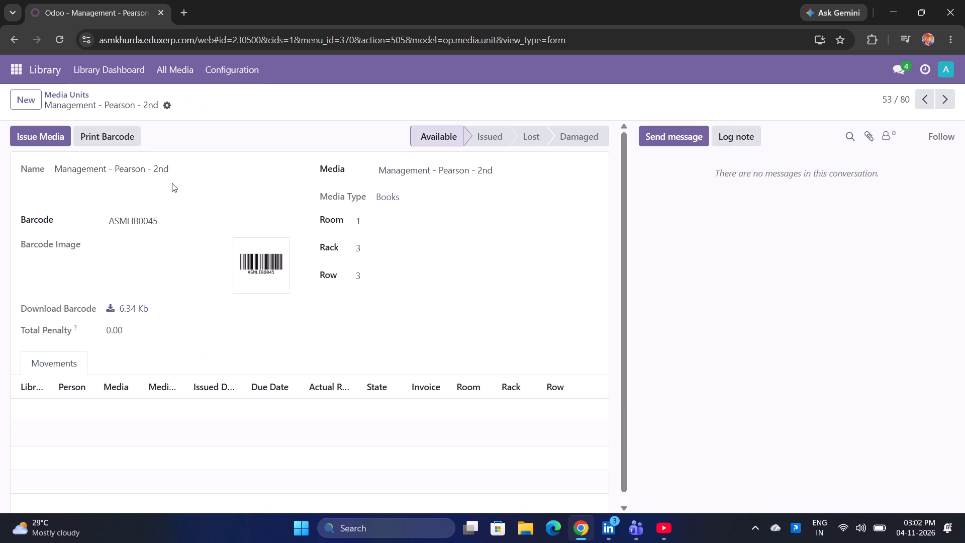
left_click(176, 220)
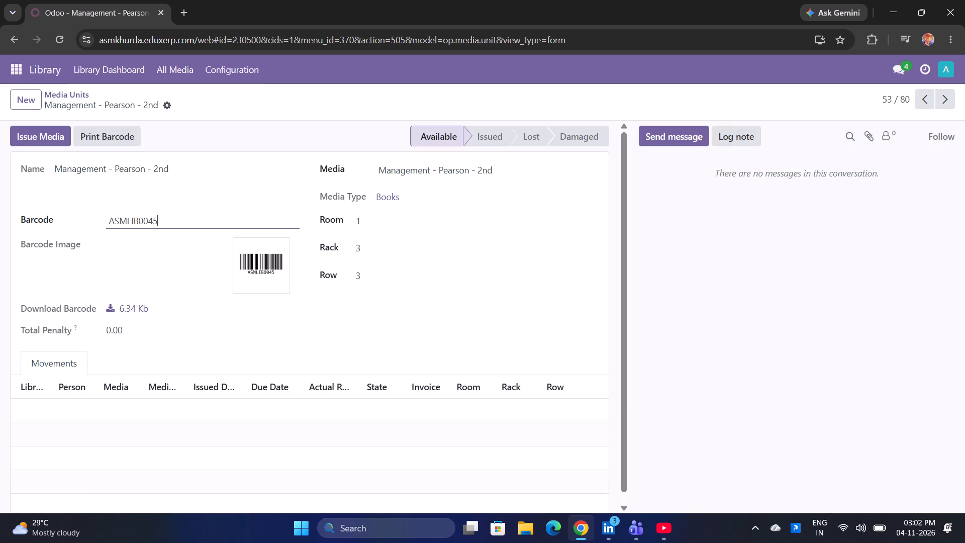
key("7")
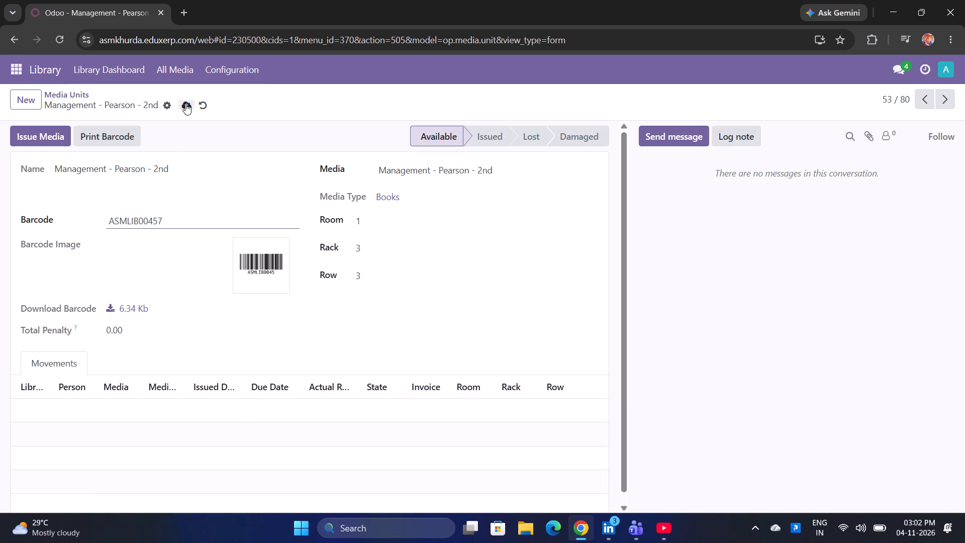
left_click(185, 104)
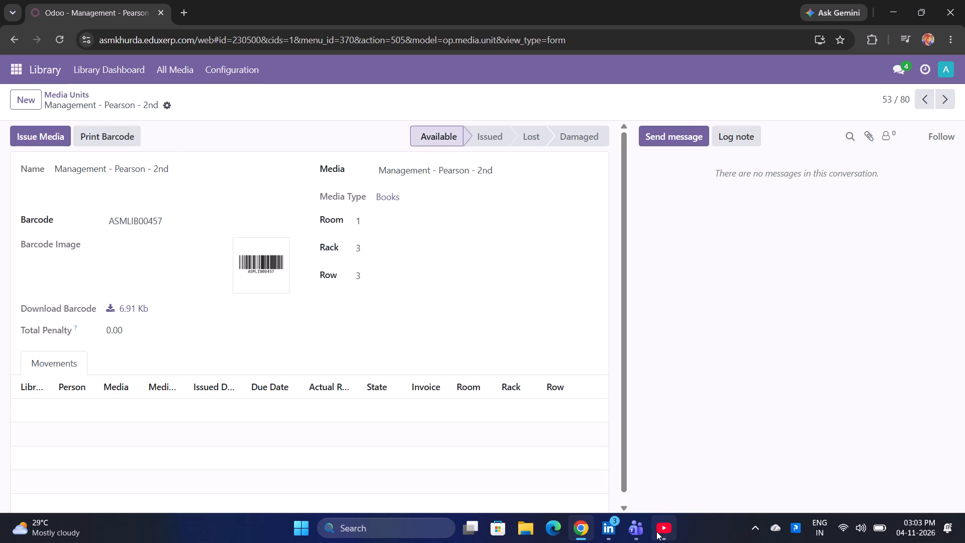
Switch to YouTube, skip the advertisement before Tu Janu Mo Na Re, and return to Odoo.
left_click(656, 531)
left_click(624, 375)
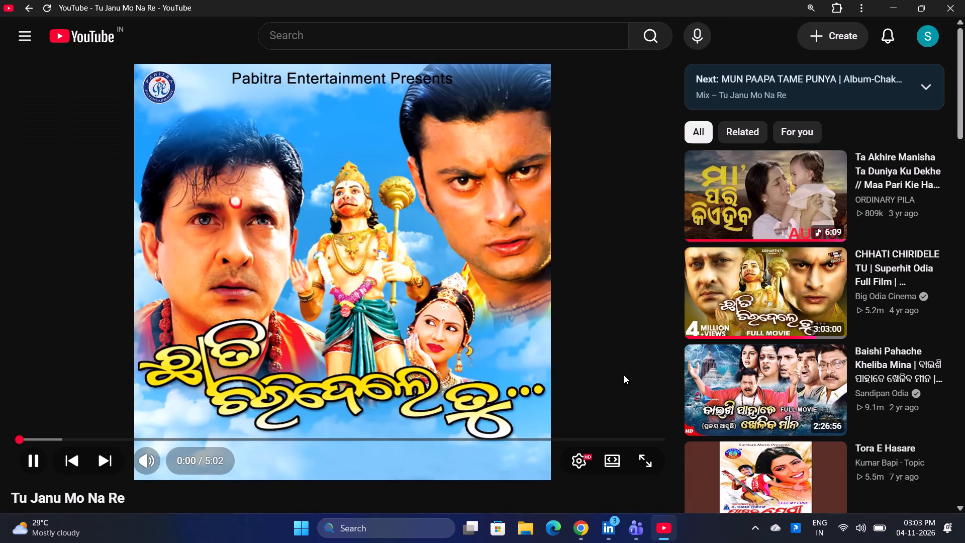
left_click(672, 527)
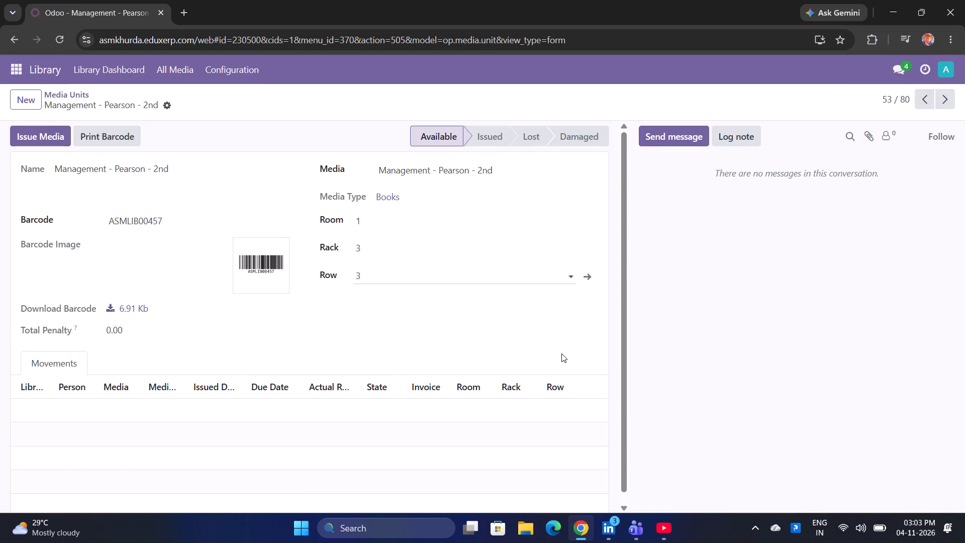
Regenerate the next Management - Pearson - 2nd unit's barcode image by saving barcode ASMLIB0058, then saving it again as ASMLIB00582.
left_click(948, 98)
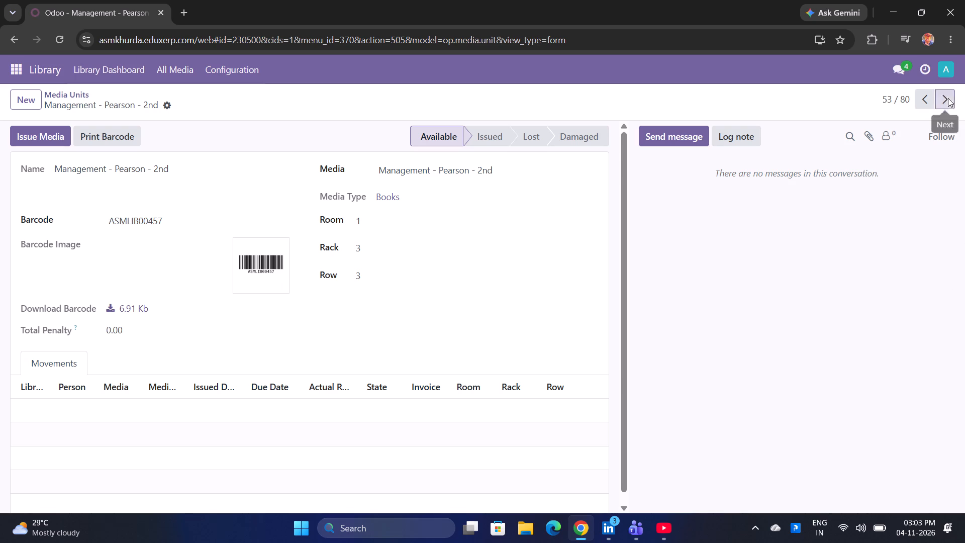
left_click(261, 214)
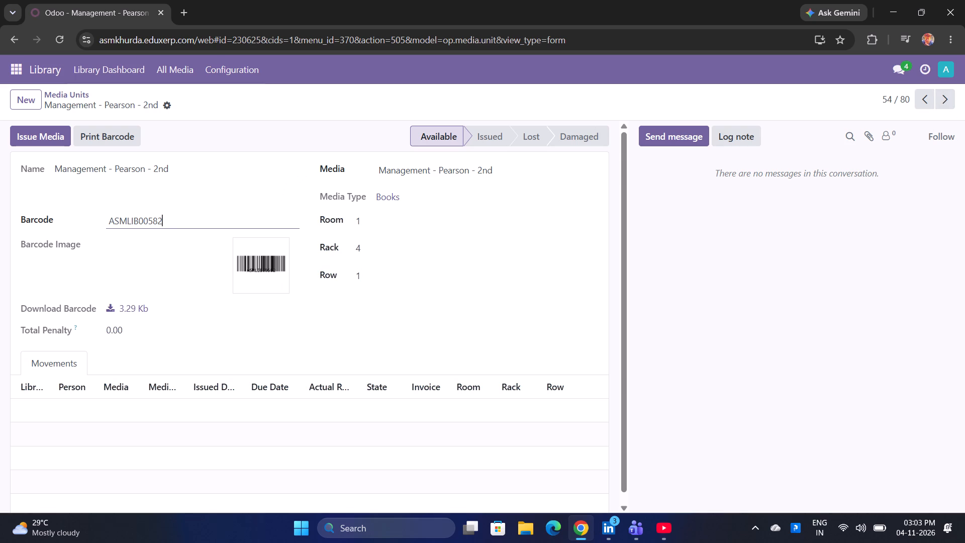
key("BackSpace")
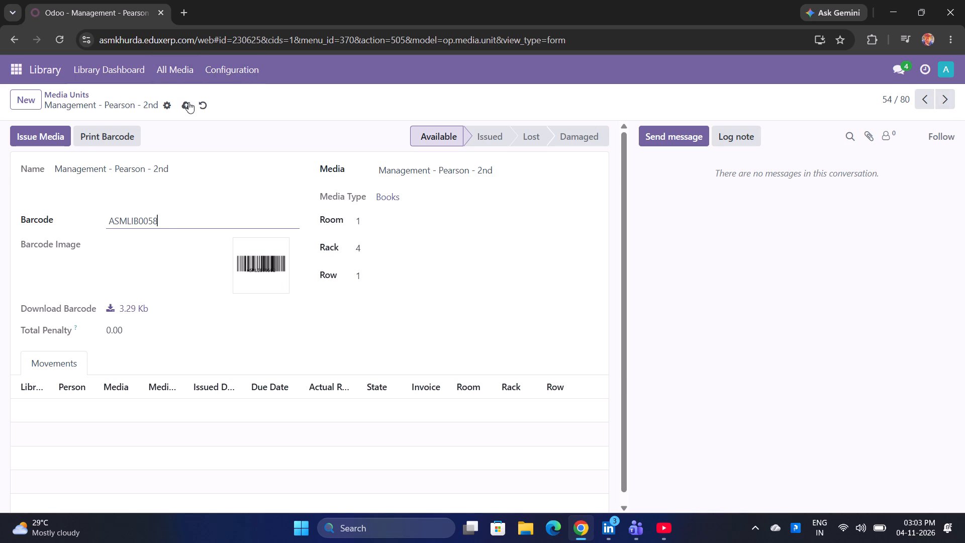
left_click(187, 103)
left_click(181, 227)
key("2")
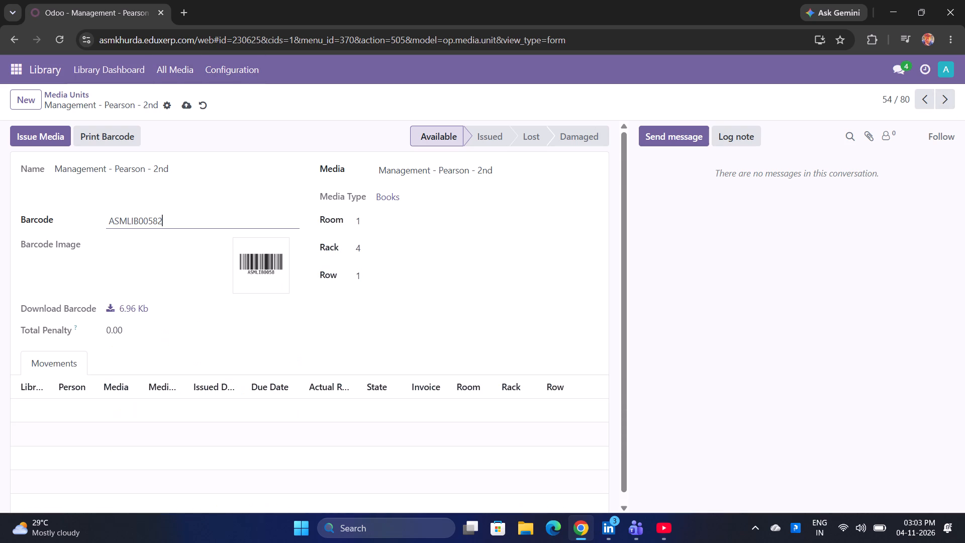
left_click(186, 105)
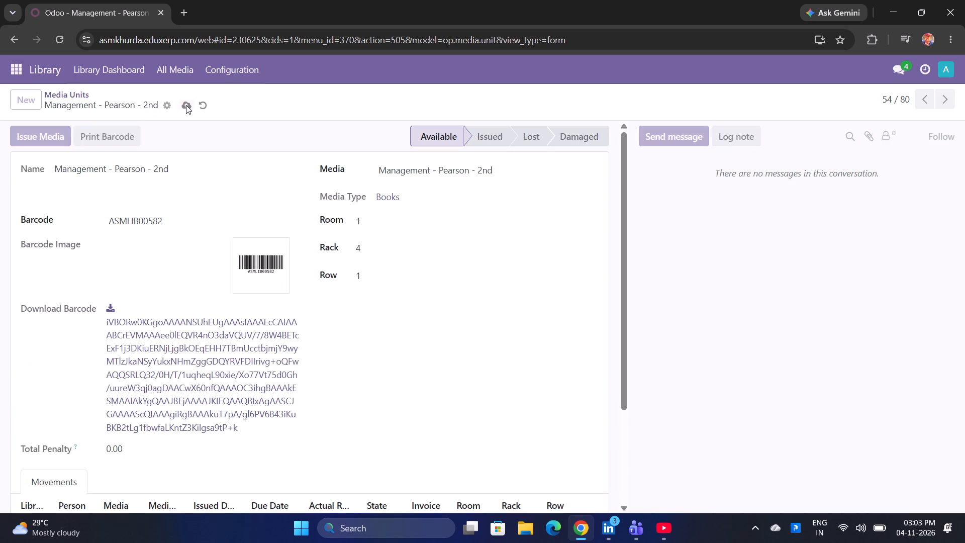
Regenerate the Management Accounting - Kalyani - 1st unit's barcode image by saving barcode ASMLIB0145, then saving it again as ASMLIB01453.
left_click(946, 96)
left_click(237, 219)
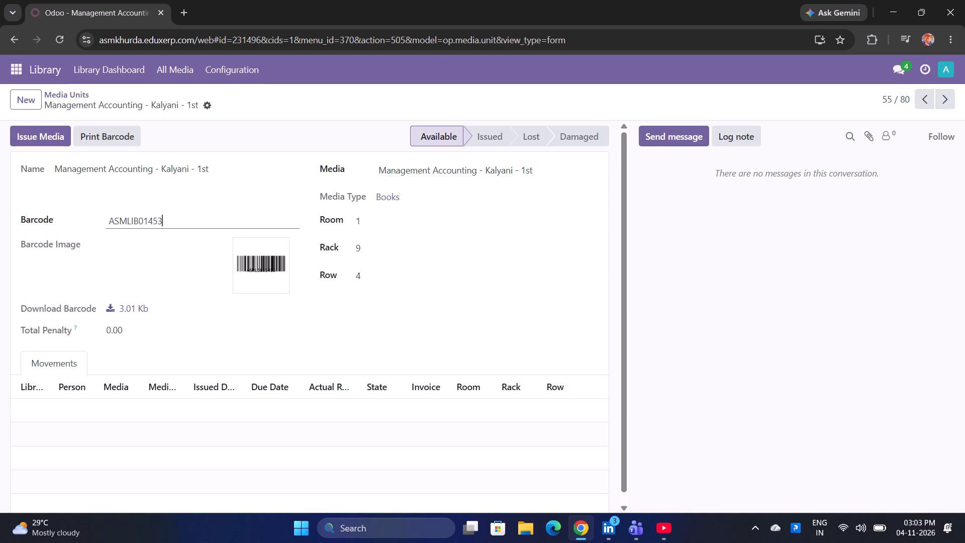
key("BackSpace")
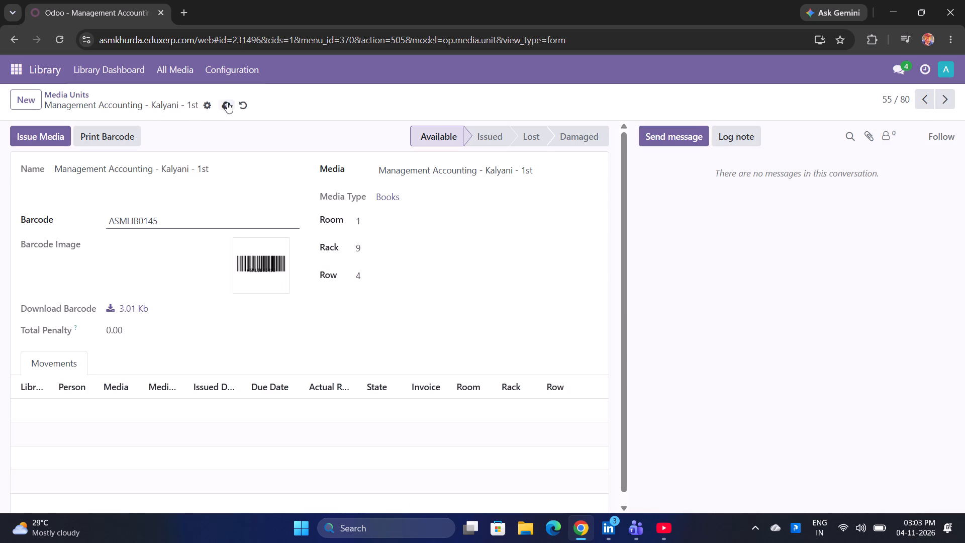
left_click(227, 102)
left_click(189, 217)
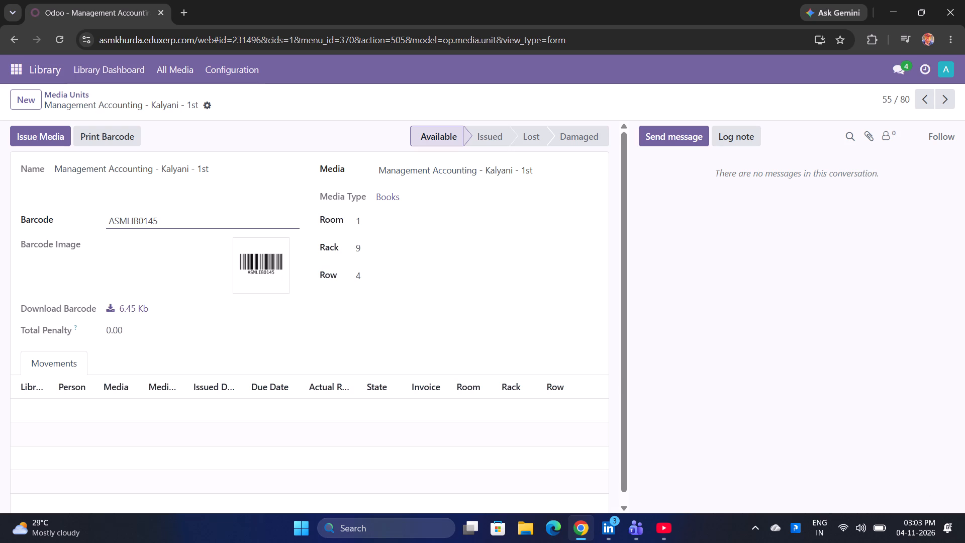
key("3")
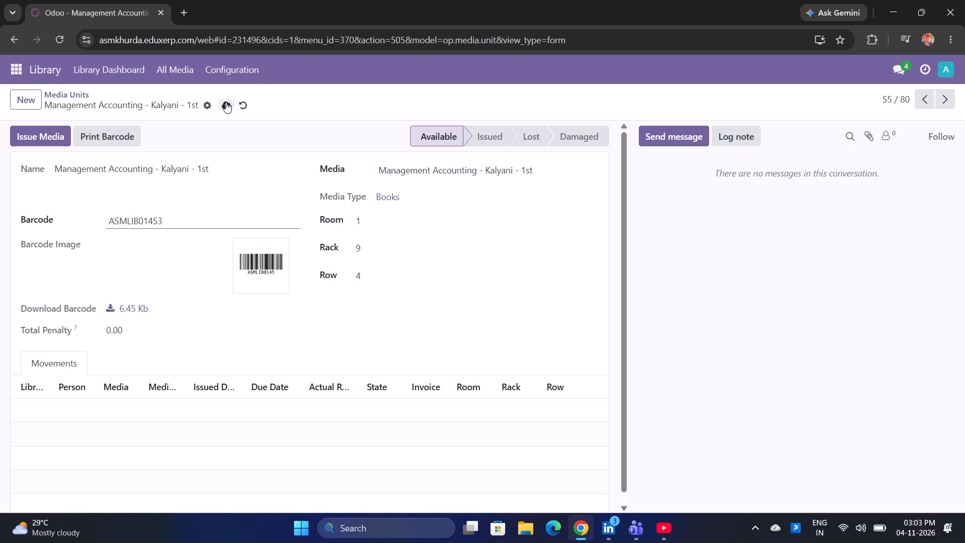
left_click(226, 102)
left_click(226, 102)
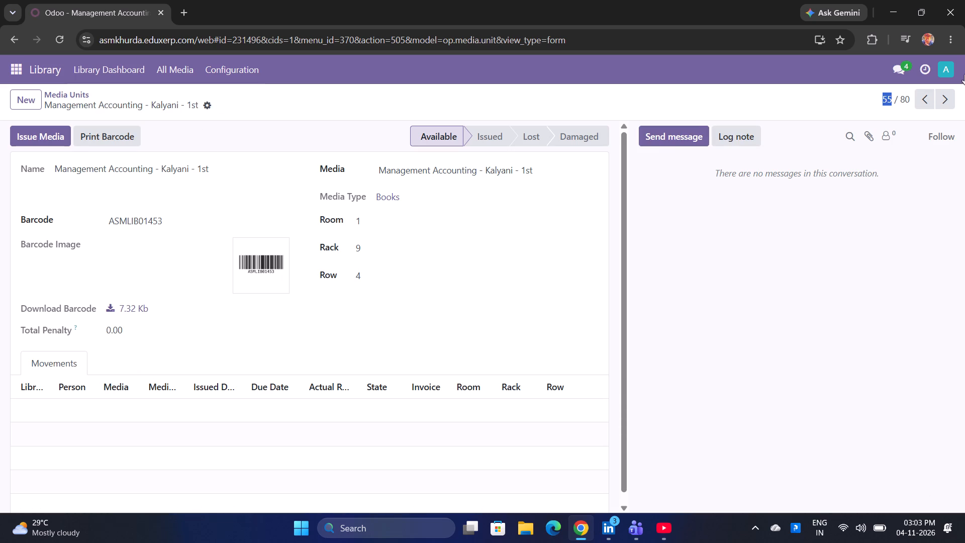
Regenerate the Management Accounting - Kalyani - 4th unit's barcode image by saving barcode ASMLIB0089, then saving it again as ASMLIB00893.
left_click(942, 97)
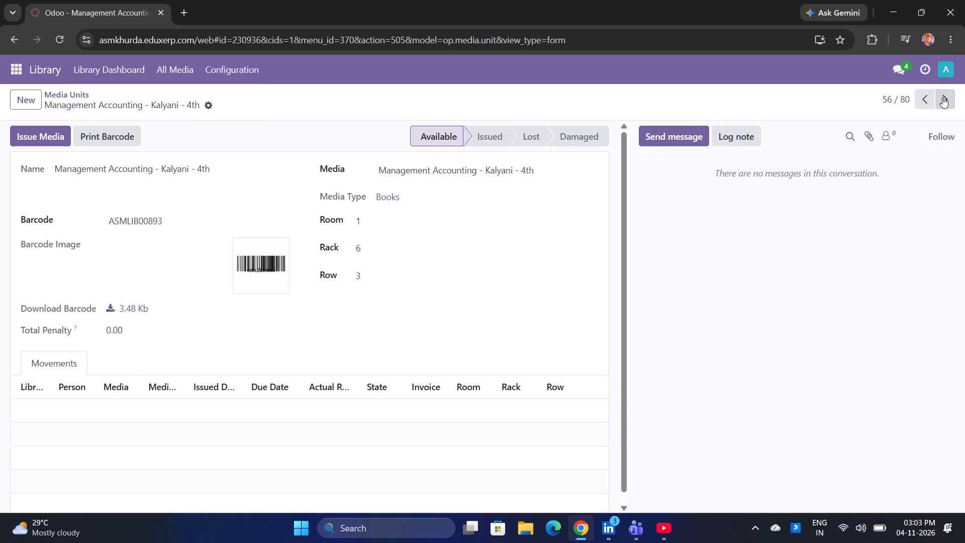
left_click(219, 218)
key("BackSpace")
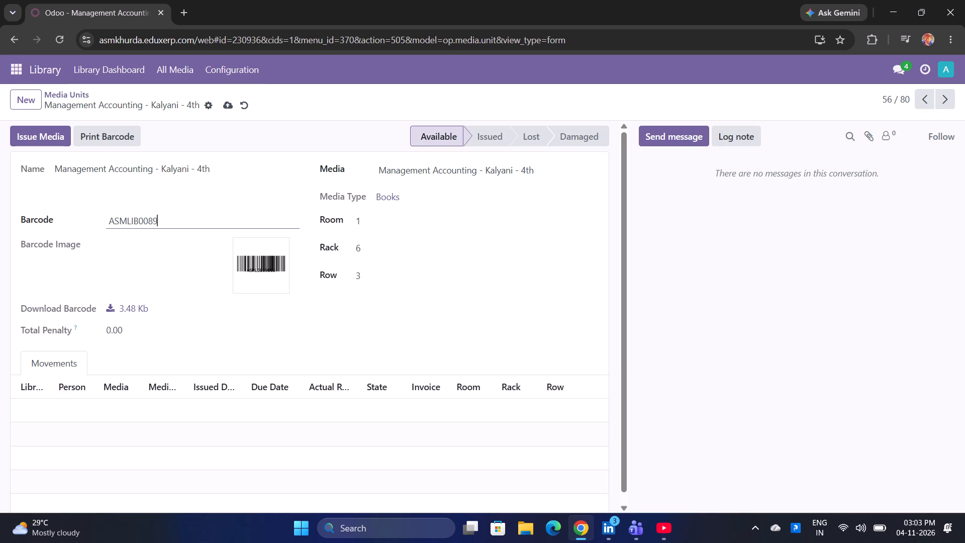
left_click(227, 105)
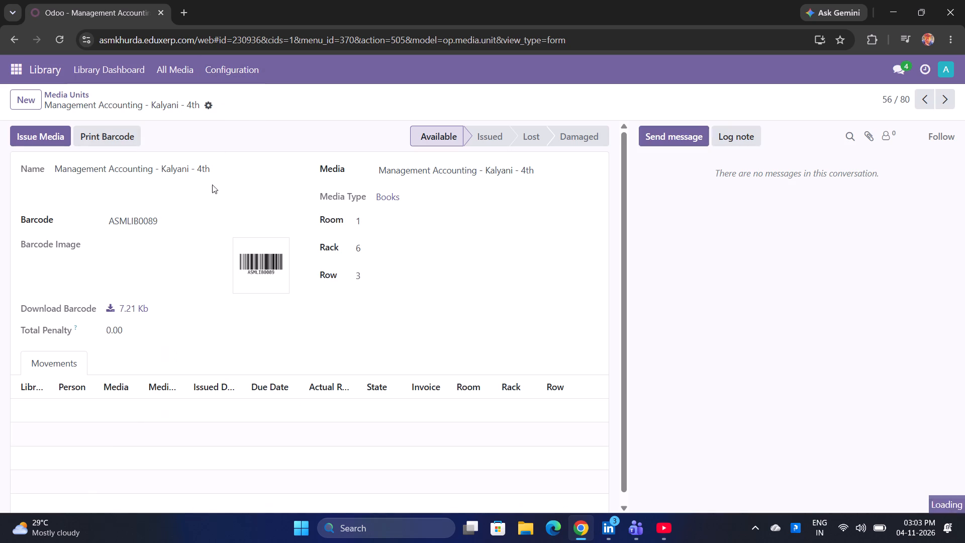
left_click(206, 213)
key("3")
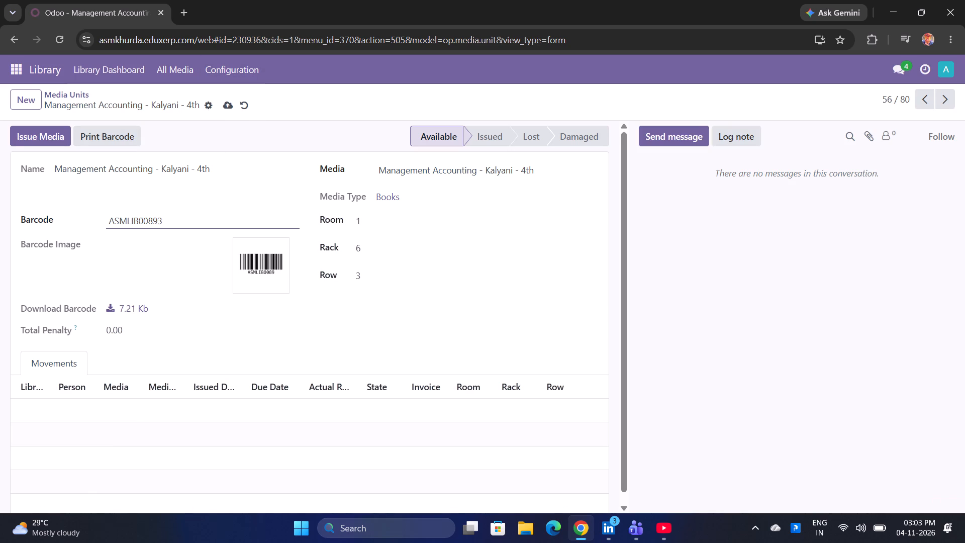
left_click(226, 103)
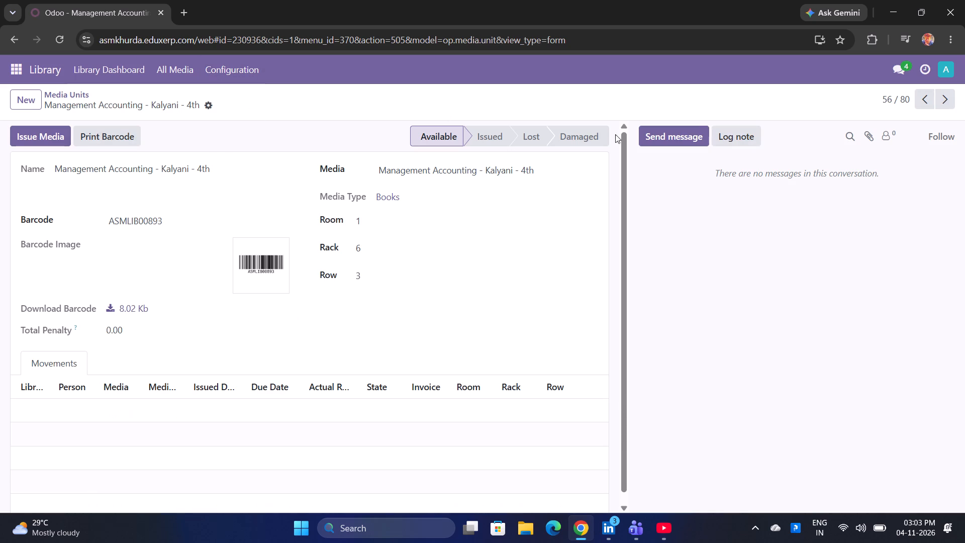
Regenerate the first Management Accounting - Pearson - 1st unit's barcode image by saving barcode ASMLIB0037, then saving it again as ASMLIB00379.
left_click(945, 100)
left_click(276, 223)
key("BackSpace")
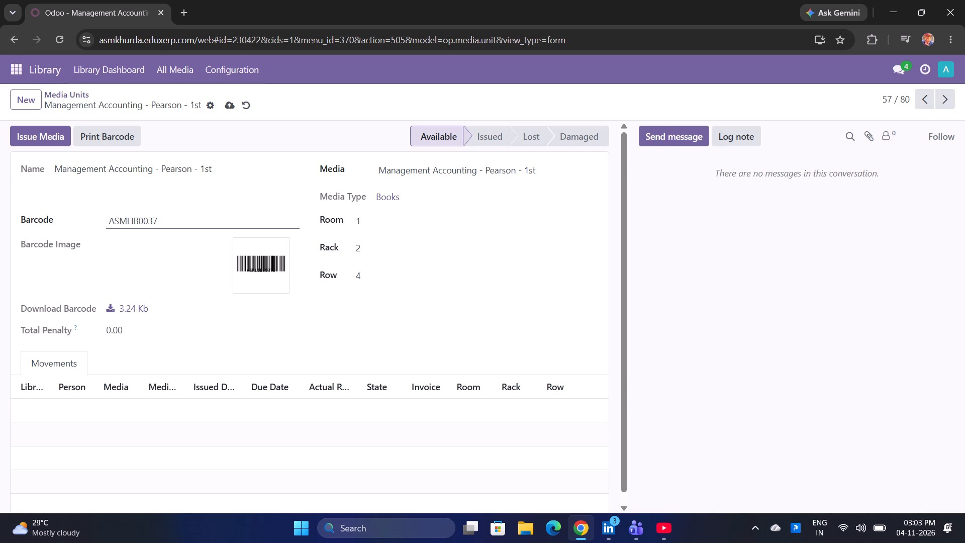
left_click(226, 104)
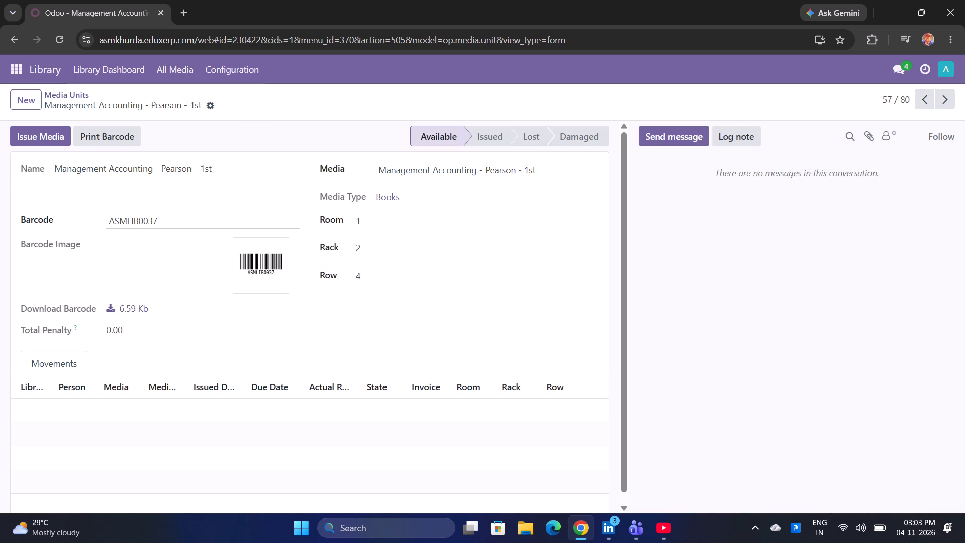
left_click(206, 228)
key("9")
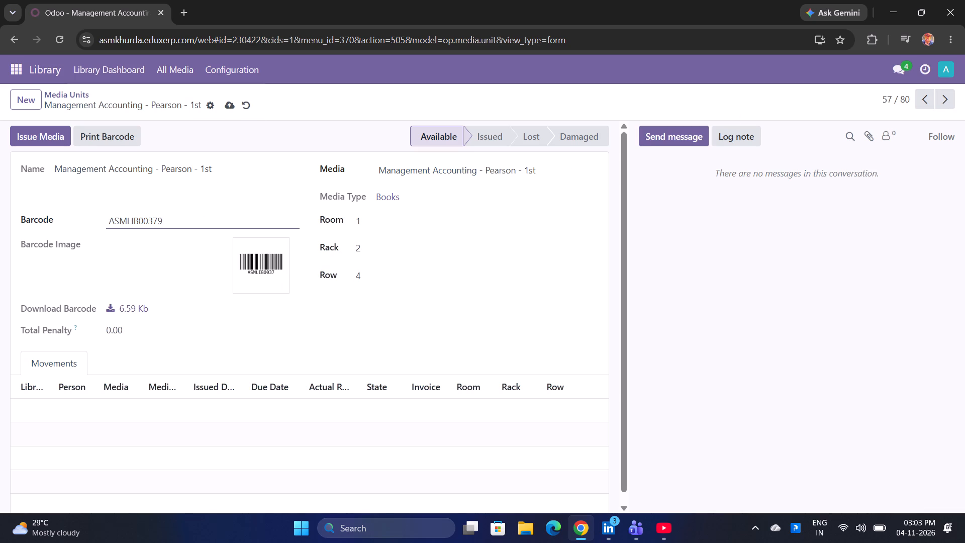
left_click(229, 102)
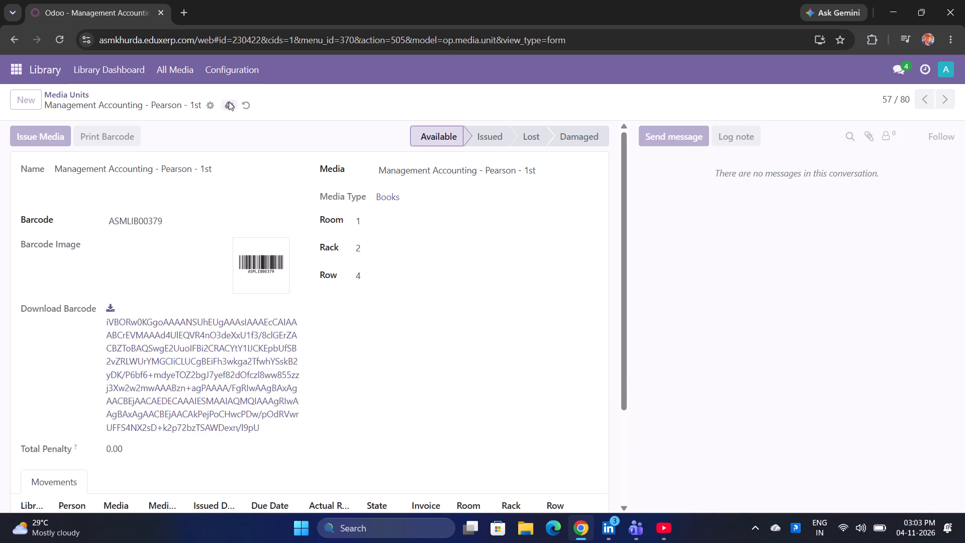
Regenerate the next Management Accounting - Pearson - 1st unit's barcode image by saving barcode ASMLIB0037, then saving it again as ASMLIB00374.
left_click(936, 99)
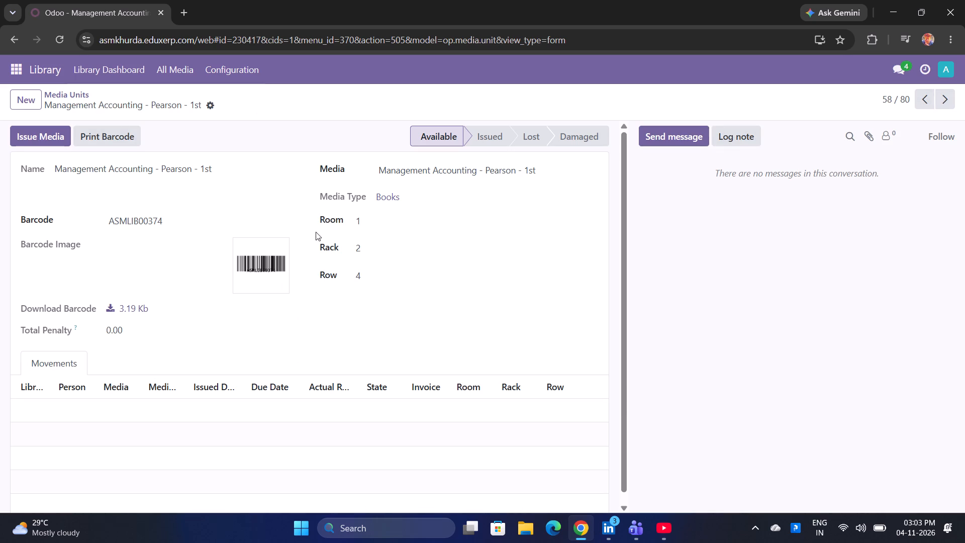
left_click(269, 218)
key("BackSpace")
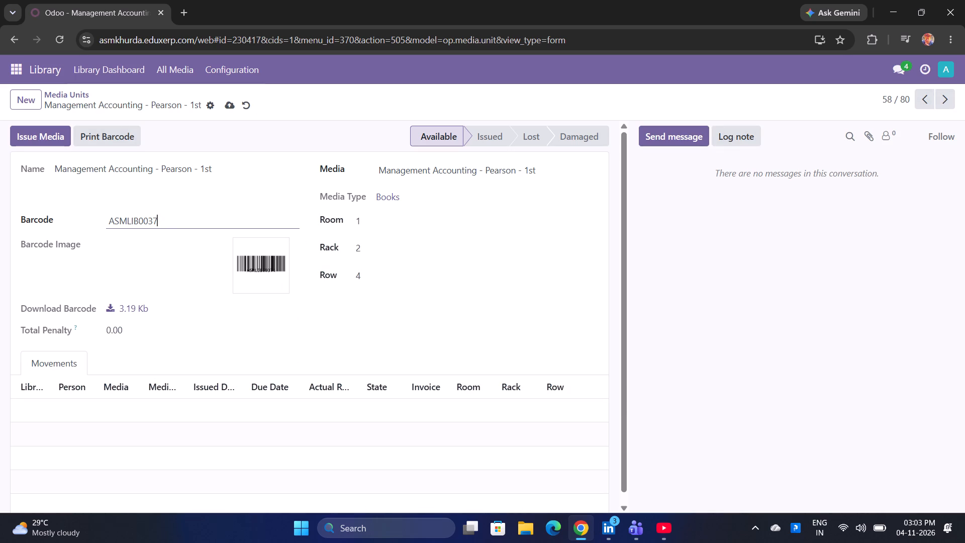
left_click(228, 104)
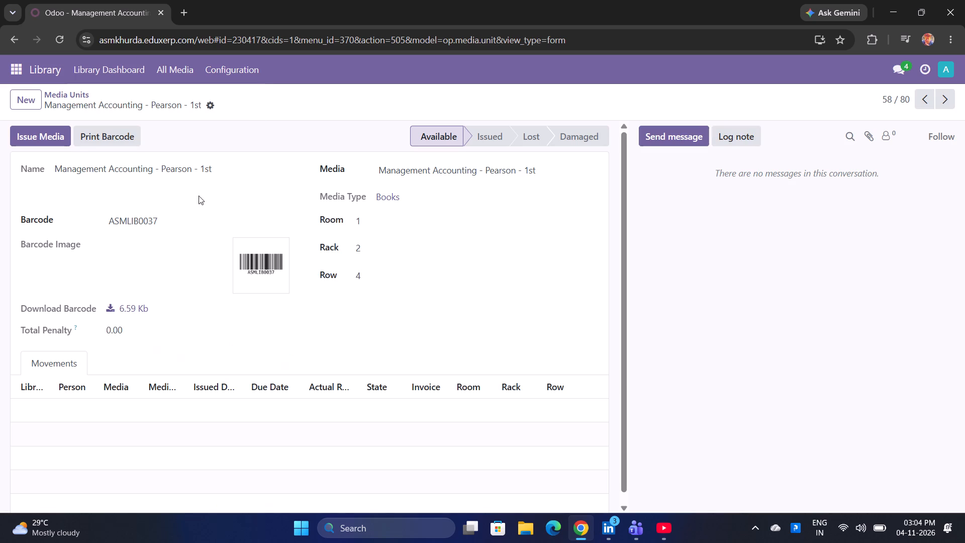
left_click(198, 219)
key("4")
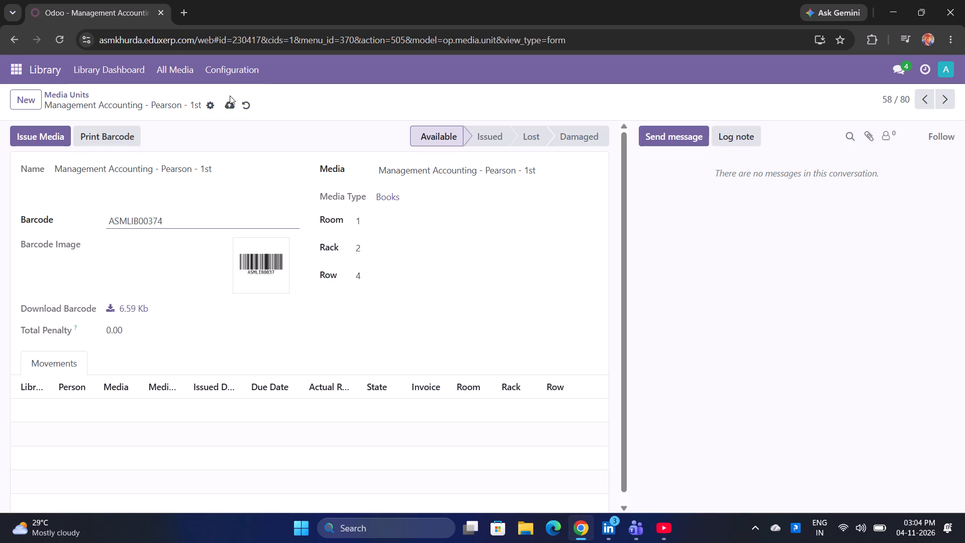
left_click(227, 106)
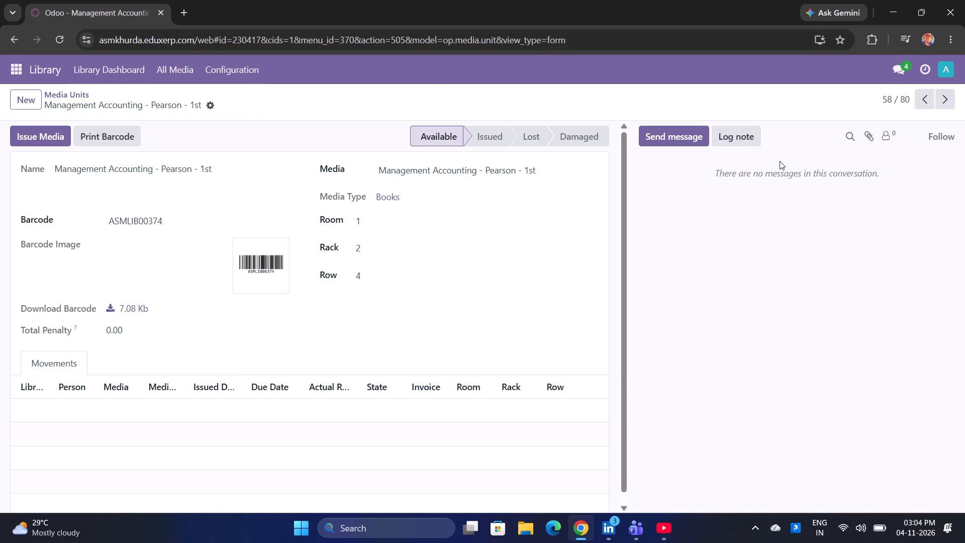
Regenerate the next Management Accounting - Pearson - 1st unit's barcode image by saving barcode ASMLIB0037, then saving it again as ASMLIB00375.
left_click(950, 100)
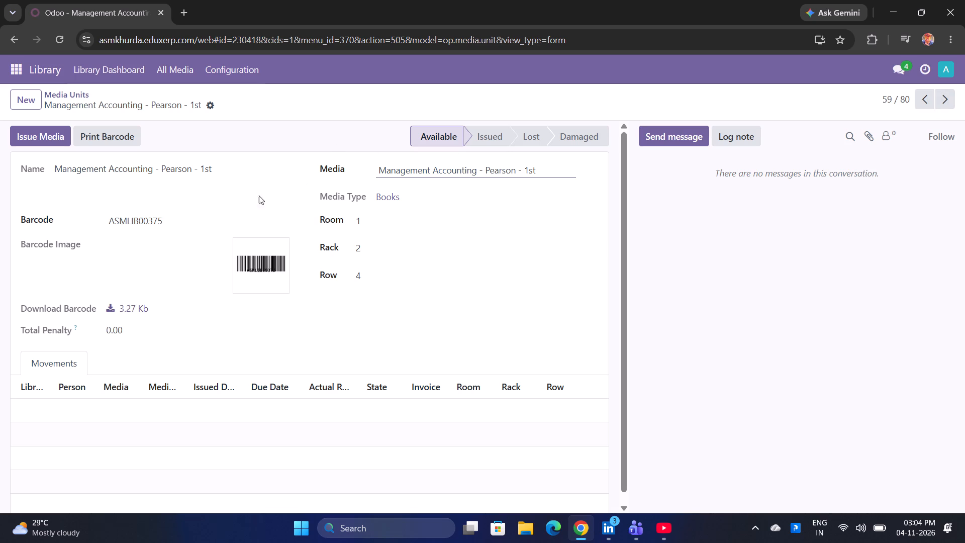
left_click(165, 220)
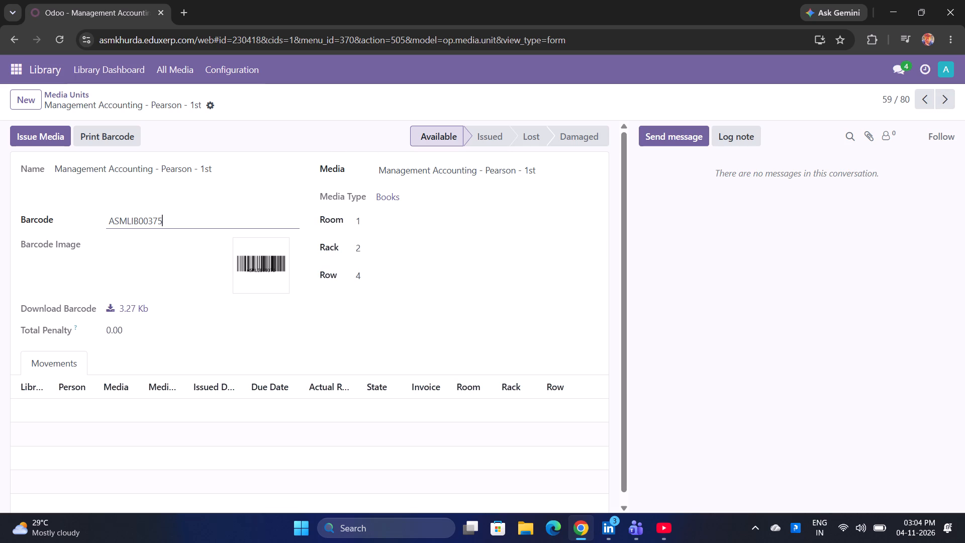
key("BackSpace")
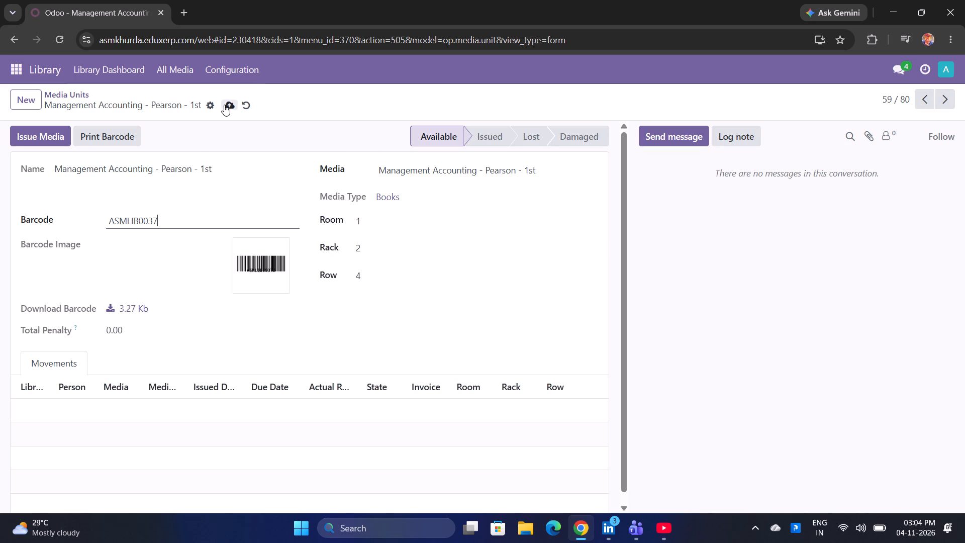
left_click(226, 104)
left_click(200, 219)
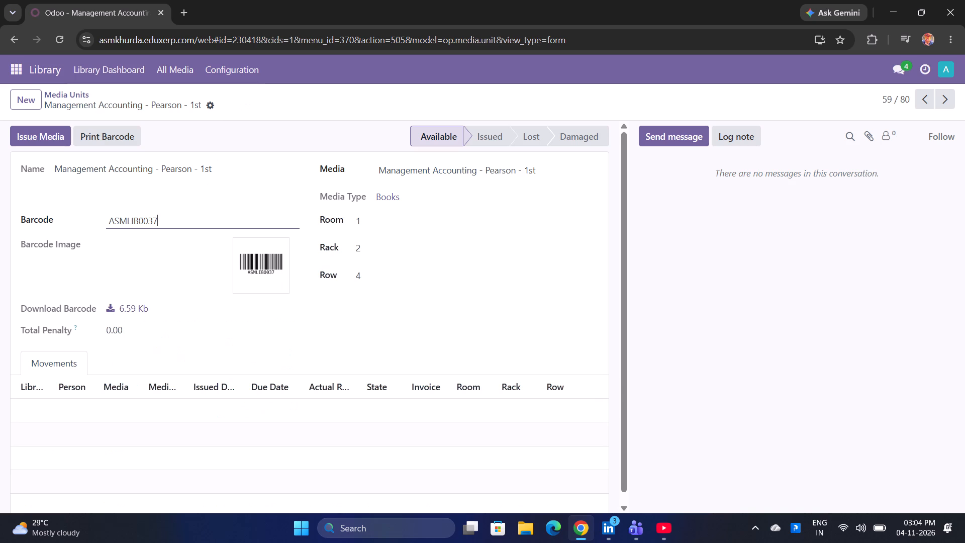
key("5")
left_click(231, 102)
Regenerate the next Management Accounting - Pearson - 1st unit's barcode image by saving barcode ASMLIB0053, then saving it again as ASMLIB00530.
left_click(952, 96)
left_click(247, 218)
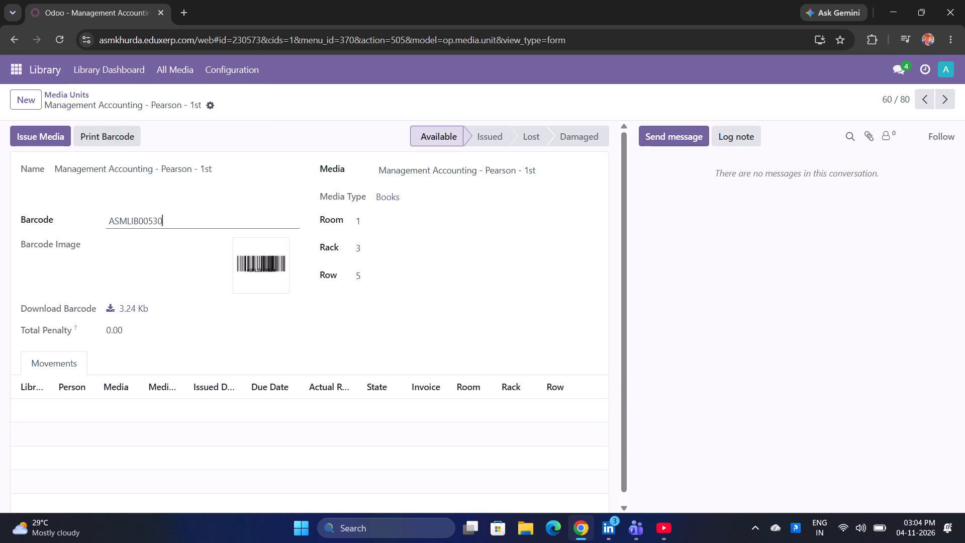
key("BackSpace")
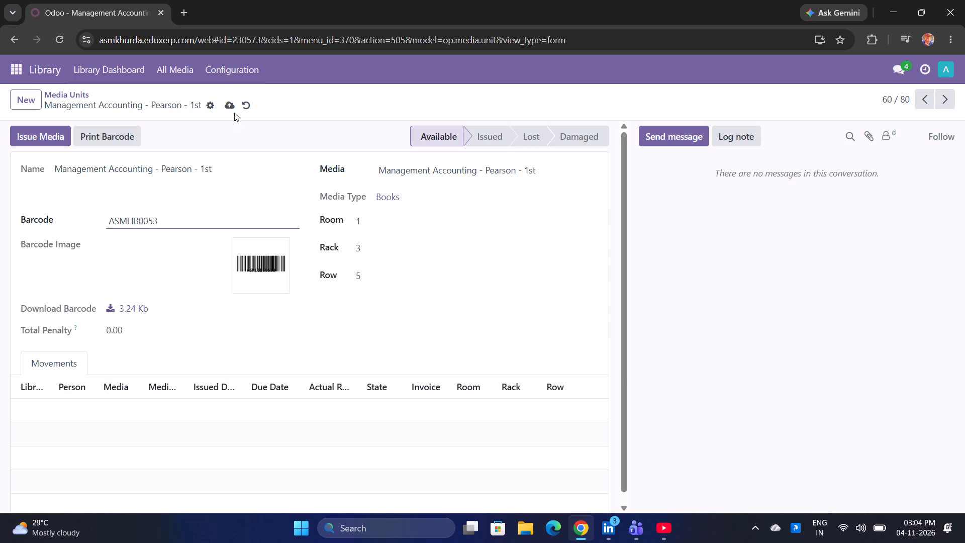
left_click(230, 104)
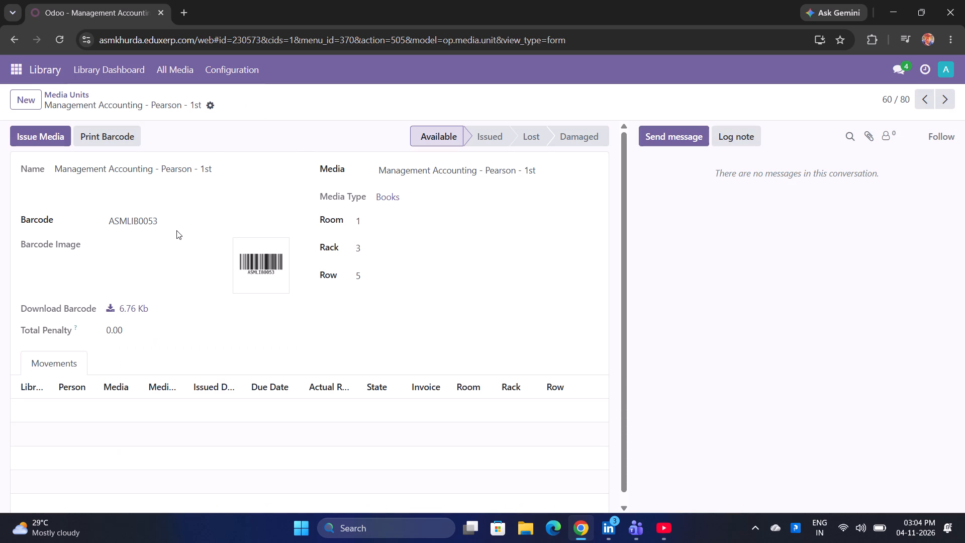
double_click(179, 225)
left_click(179, 225)
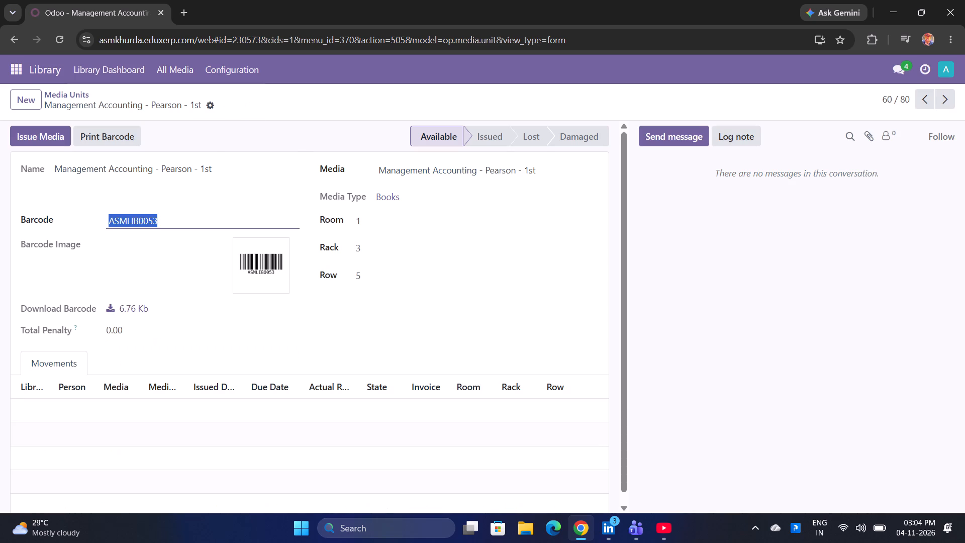
left_click(179, 225)
key("0")
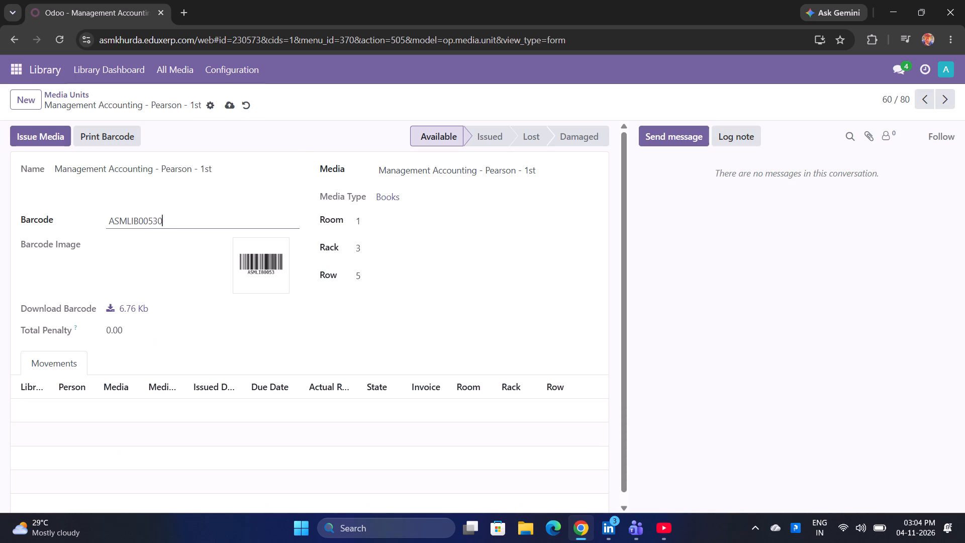
left_click(228, 100)
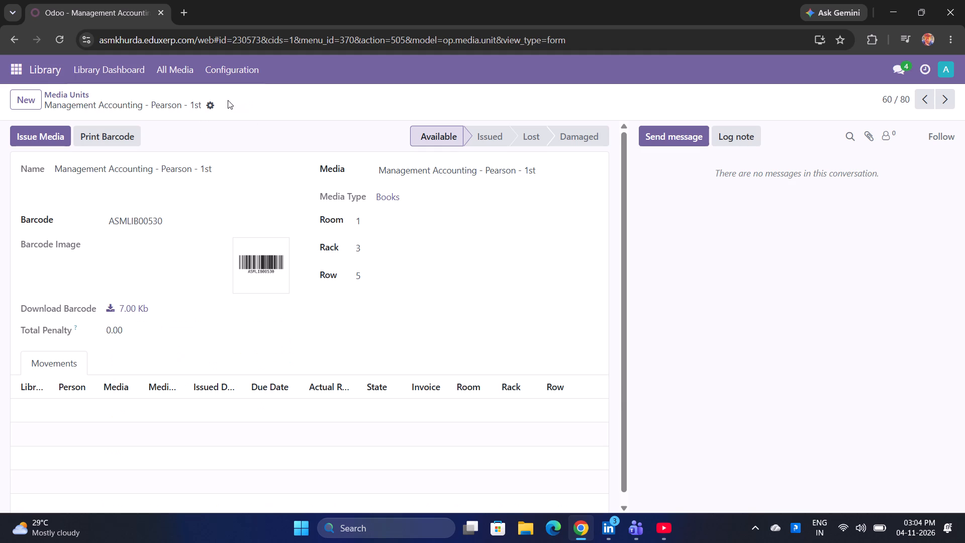
Regenerate the Management Communication - Pearson - 2nd unit's barcode image by saving barcode ASMLIB0100, then saving it again as ASMLIB01007.
left_click(948, 98)
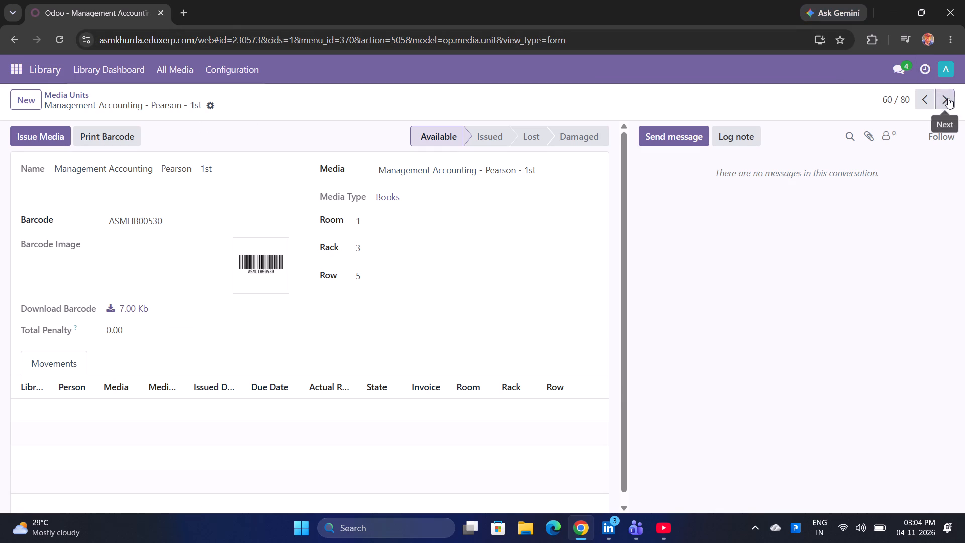
left_click(217, 220)
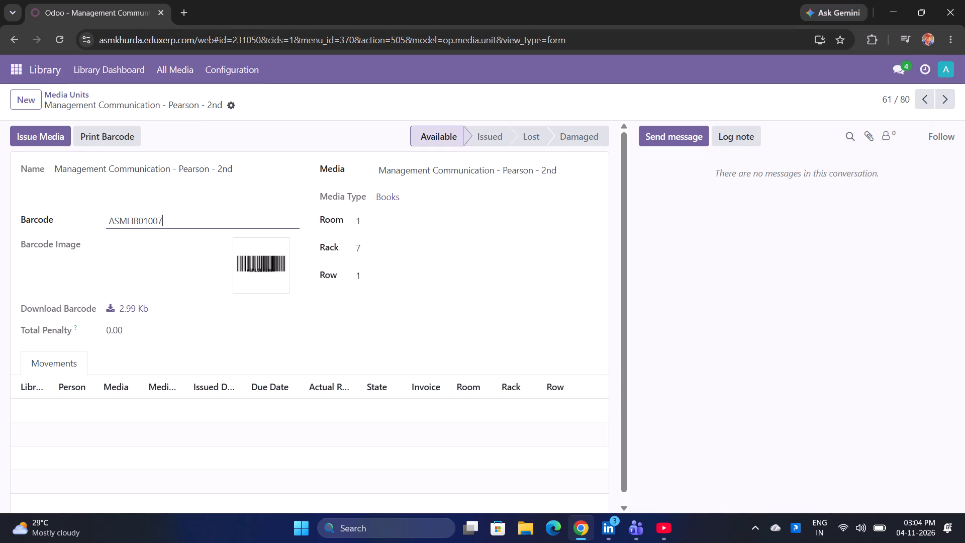
key("BackSpace")
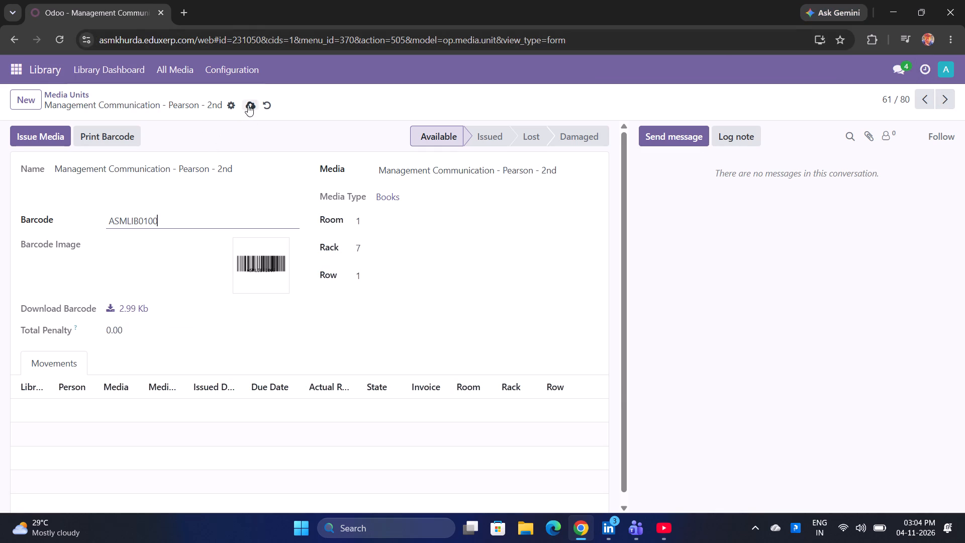
left_click(249, 104)
left_click(201, 214)
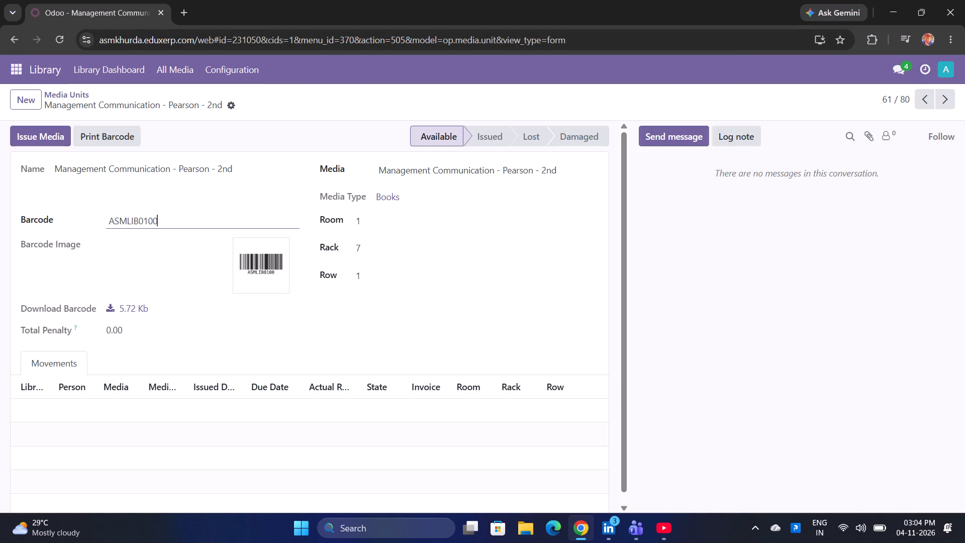
key("7")
left_click(246, 101)
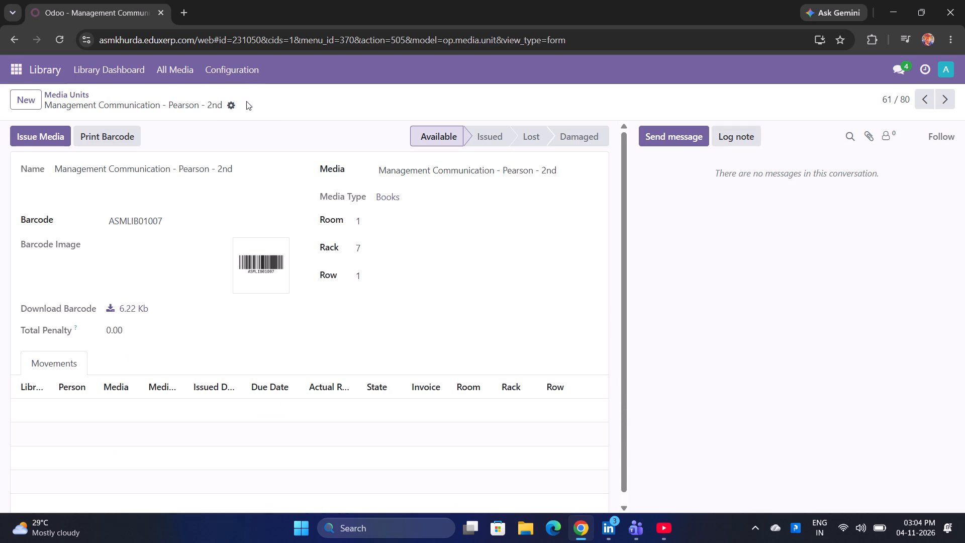
Regenerate the Management Economics - SHREE NIWAS - 1st unit's barcode image by saving barcode ASMLIB0108, then saving it again as ASMLIB01085.
left_click(940, 97)
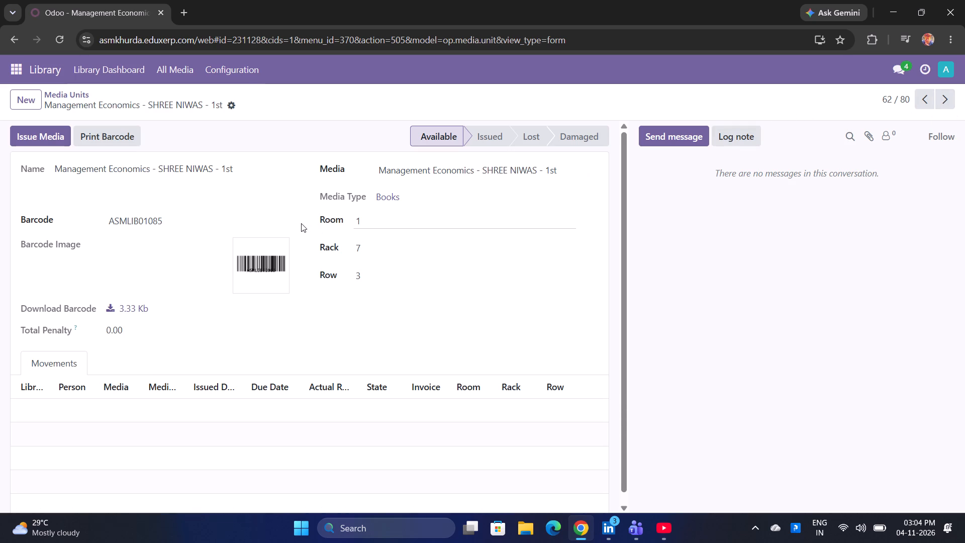
left_click(264, 218)
key("BackSpace")
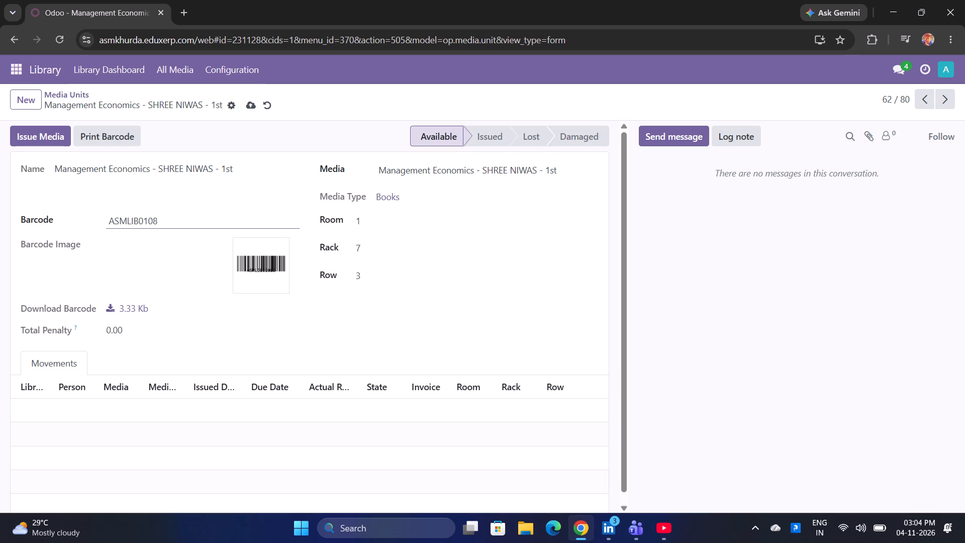
left_click(253, 106)
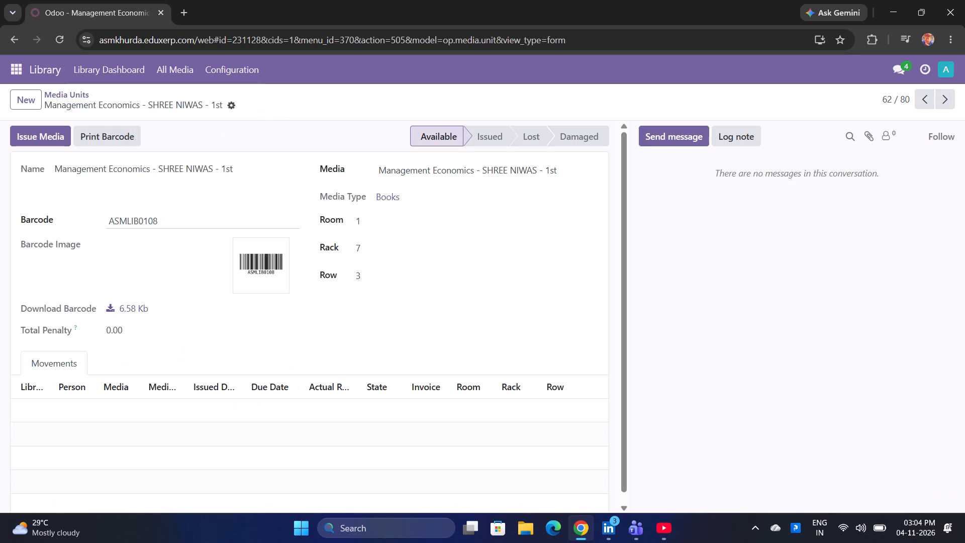
left_click(185, 225)
key("5")
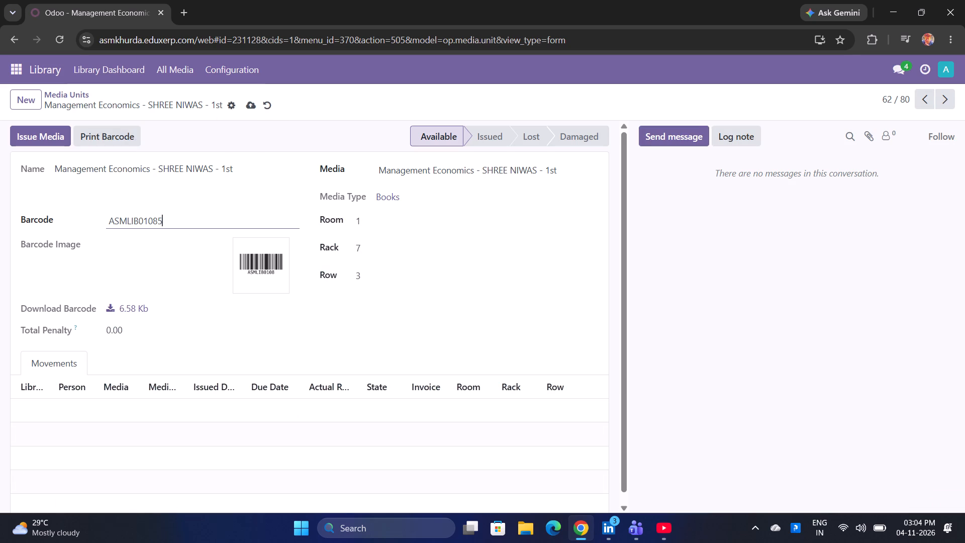
left_click(250, 105)
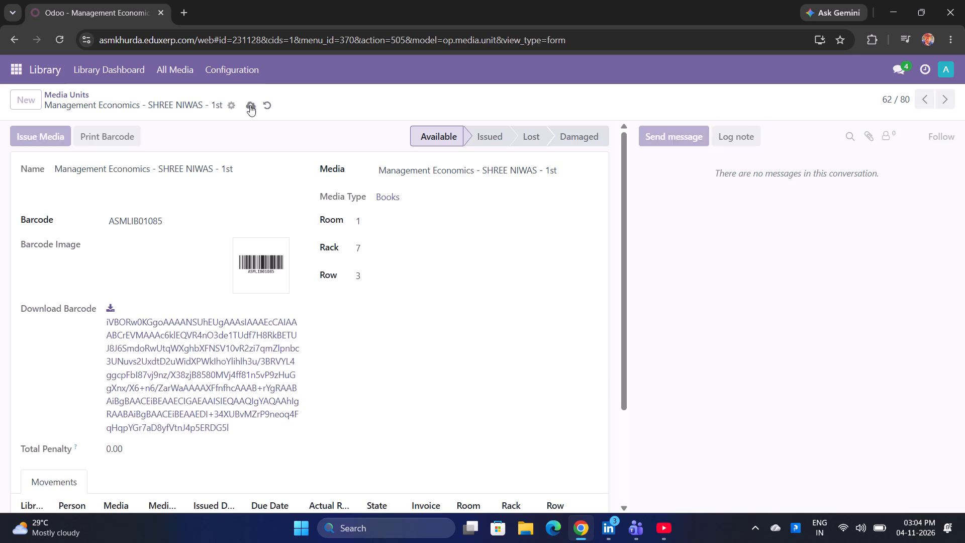
Regenerate the Management Economics - SULTAN CHAND - 11th unit's barcode image by saving barcode ASMLIB0149, then saving it again as ASMLIB01491.
left_click(948, 90)
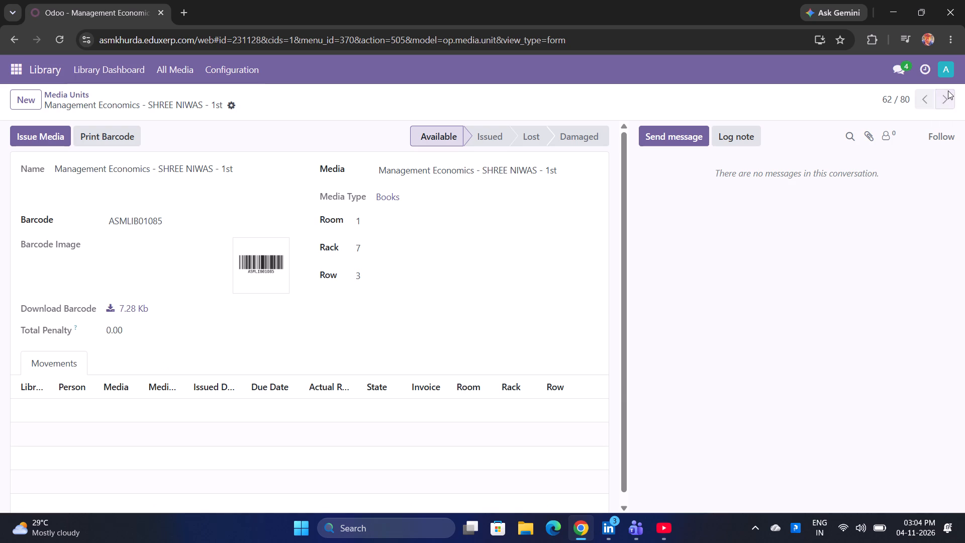
left_click_drag(255, 207, 234, 227)
left_click(234, 227)
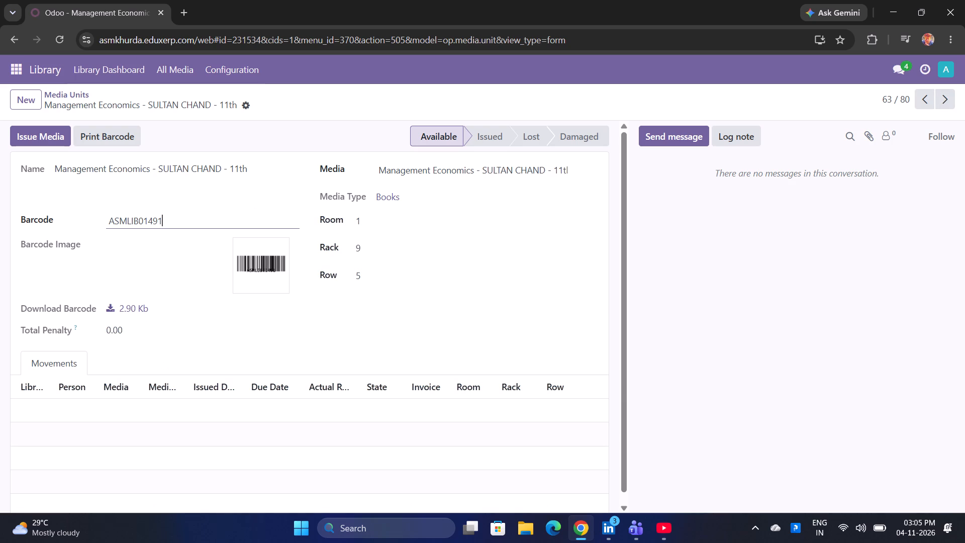
key("BackSpace")
left_click(260, 105)
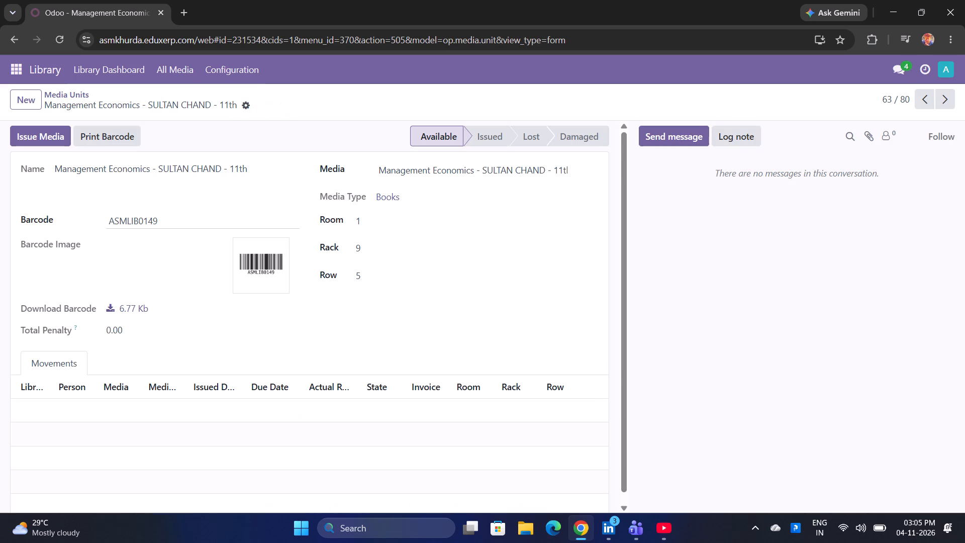
left_click(222, 224)
key("1")
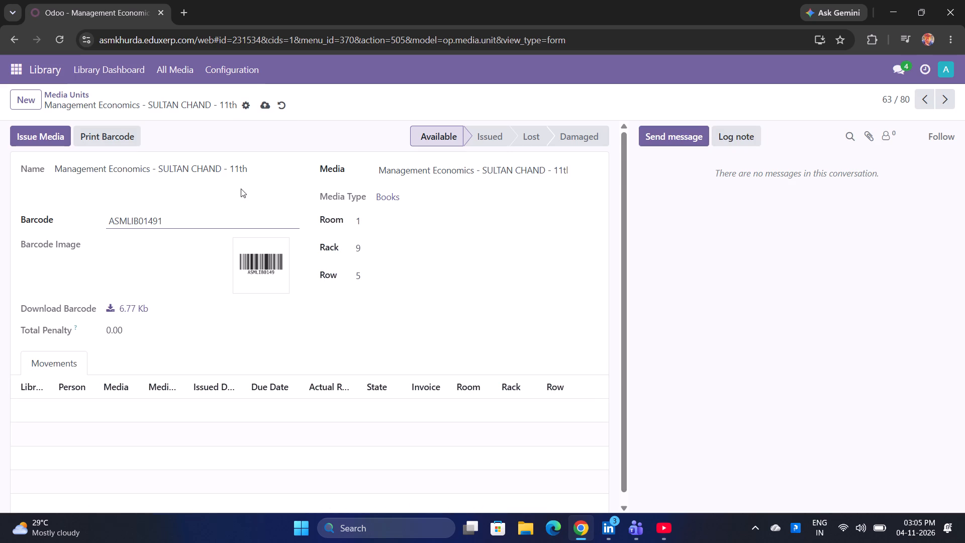
left_click(261, 101)
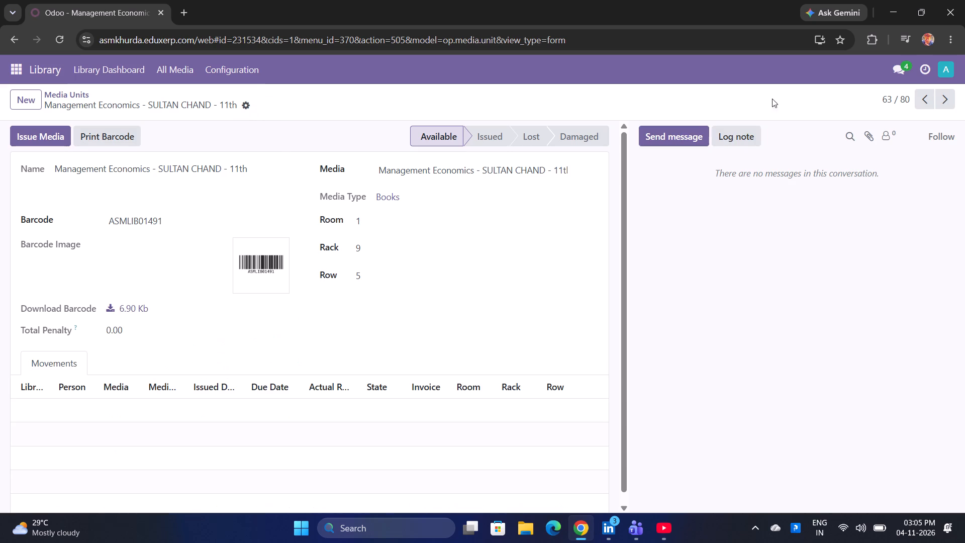
Regenerate the Management Economics Analysis, Problems and Cases unit's barcode image by saving barcode ASMLIB0138, then saving it again as ASMLIB01385.
left_click(946, 95)
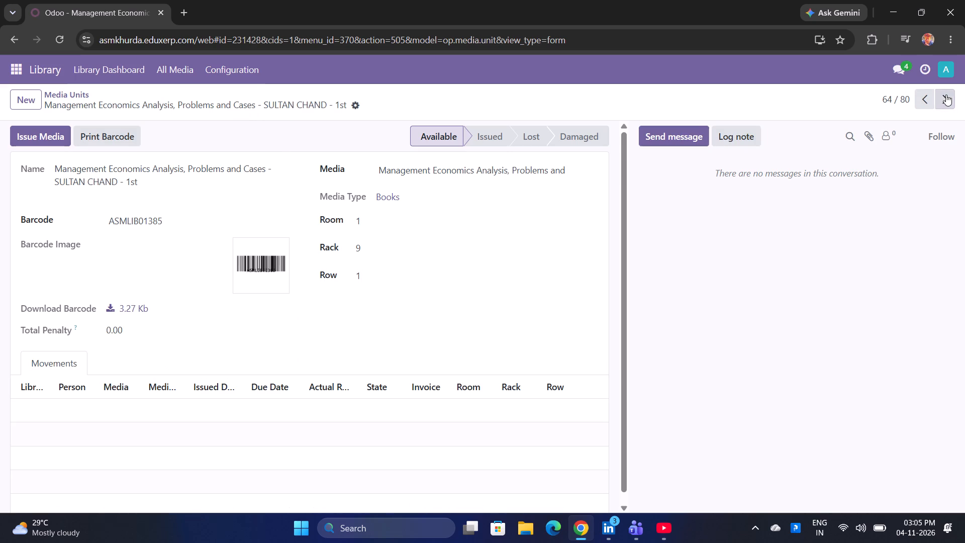
left_click(289, 214)
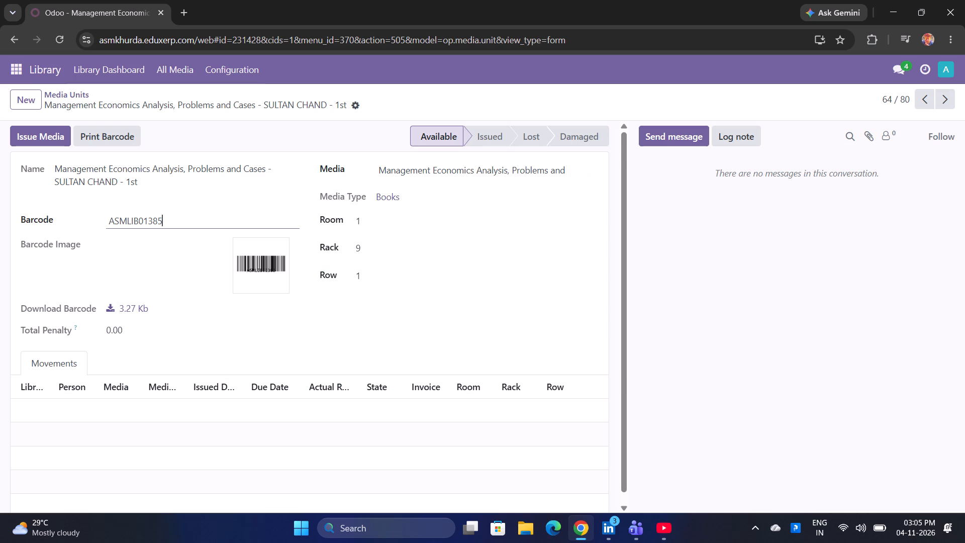
key("BackSpace")
left_click(372, 101)
left_click(238, 221)
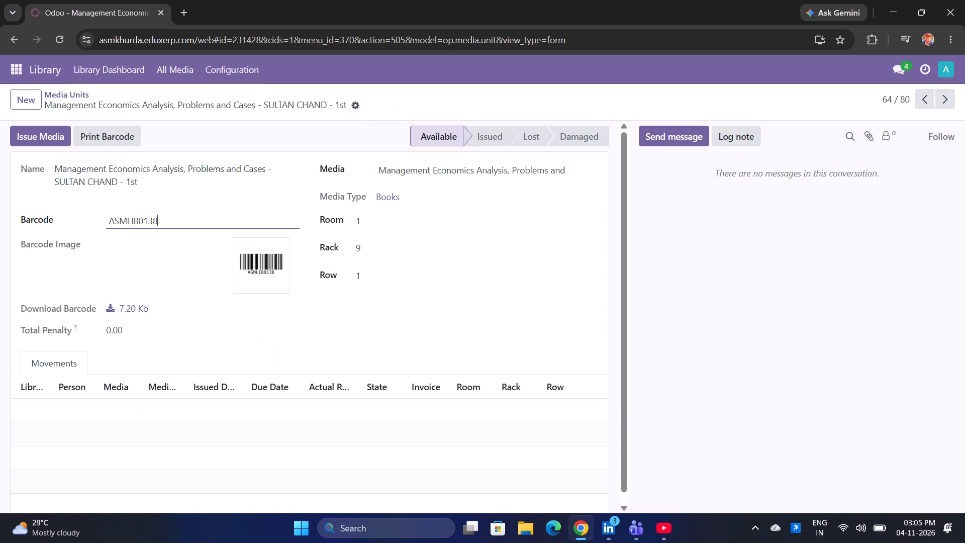
key("5")
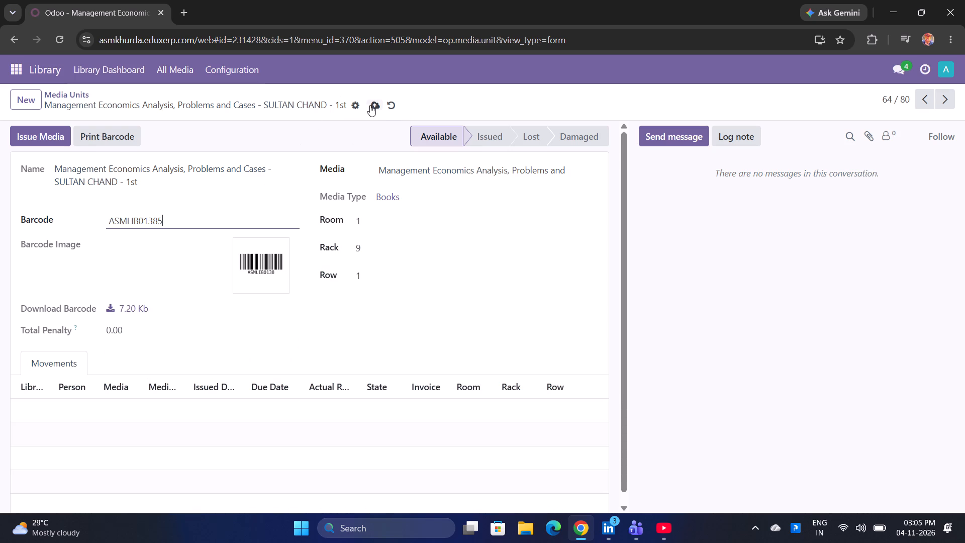
left_click(372, 106)
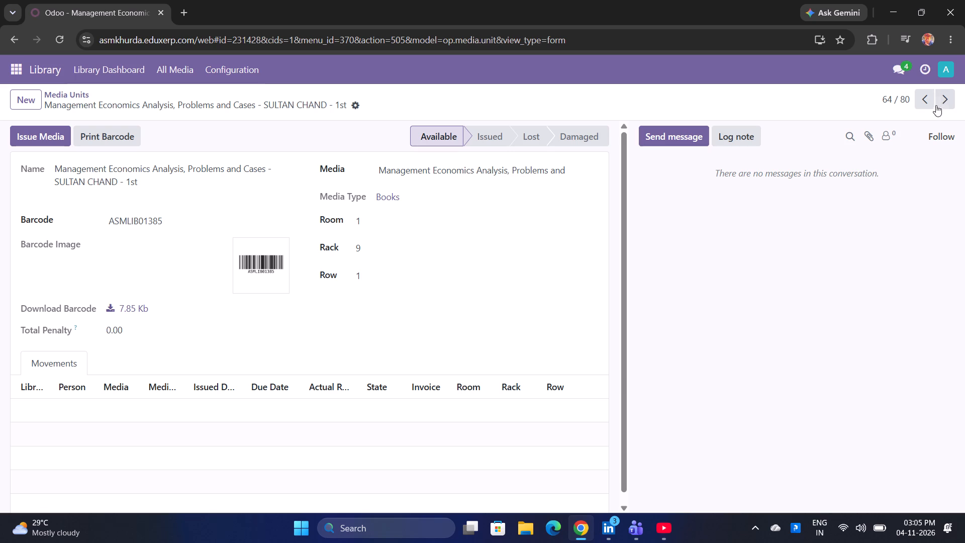
Generate the first Management Informantion System unit's missing barcode image by saving barcode ASMLIB0244, then saving it again as ASMLIB02449.
left_click(942, 96)
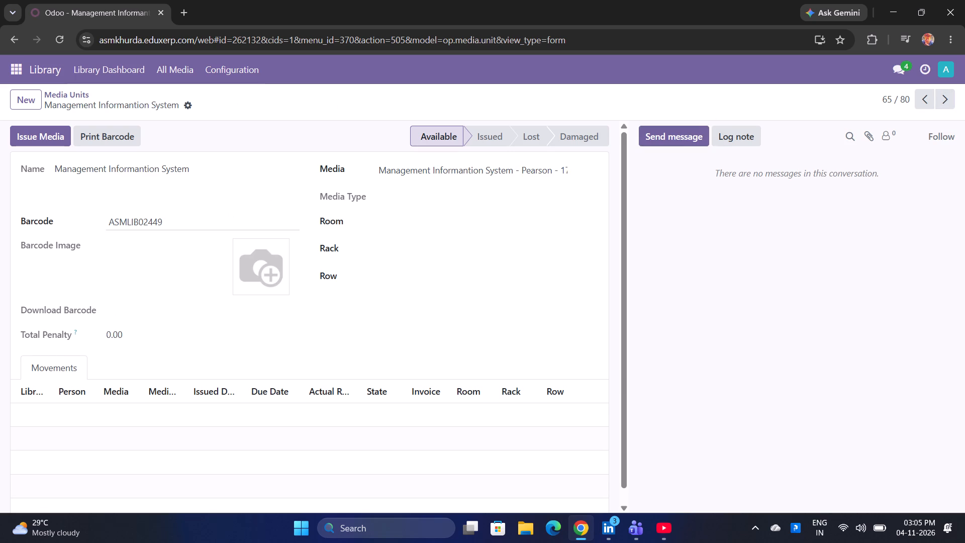
left_click(219, 219)
key("BackSpace")
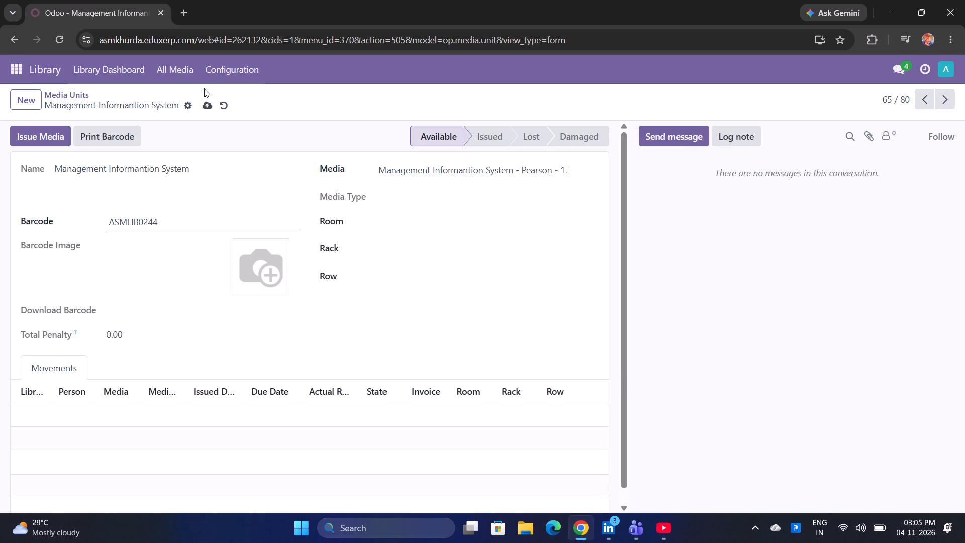
left_click(205, 102)
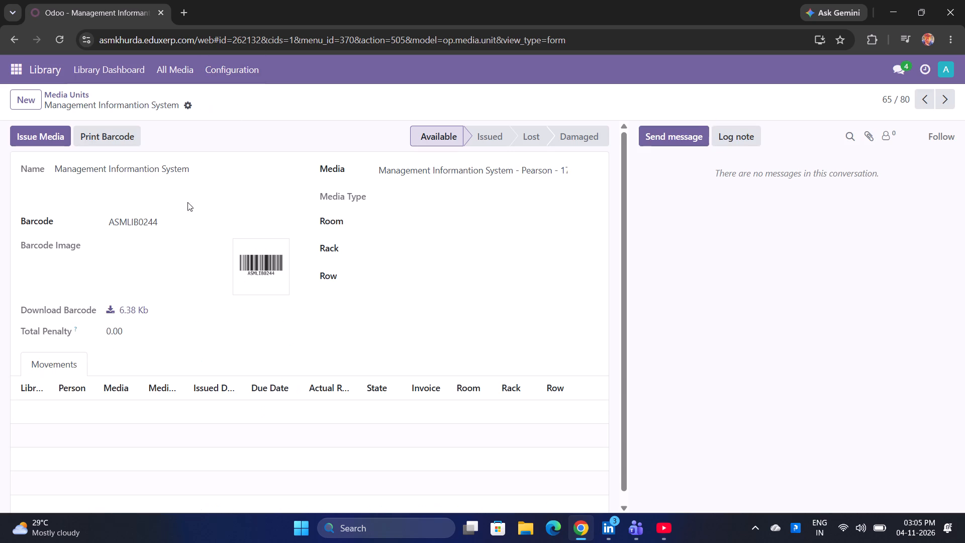
left_click(187, 218)
key("9")
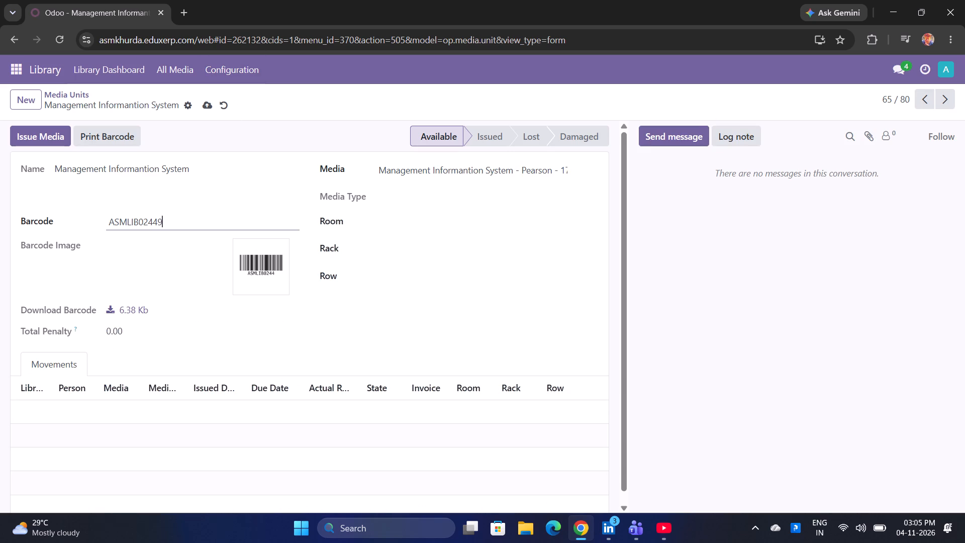
left_click(207, 104)
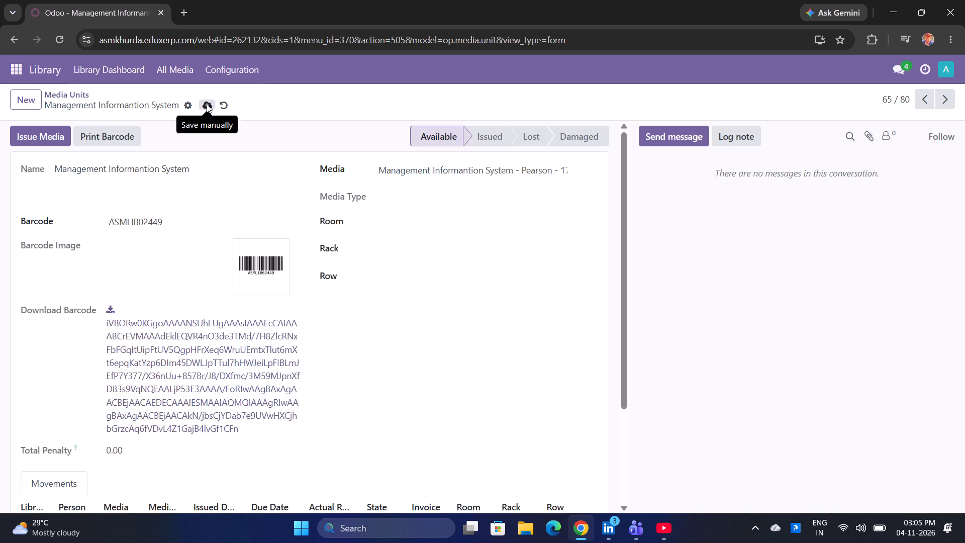
Generate the next Management Informantion System unit's missing barcode image by saving barcode ASMLIB0244, then saving it again as ASMLIB02446.
left_click(944, 96)
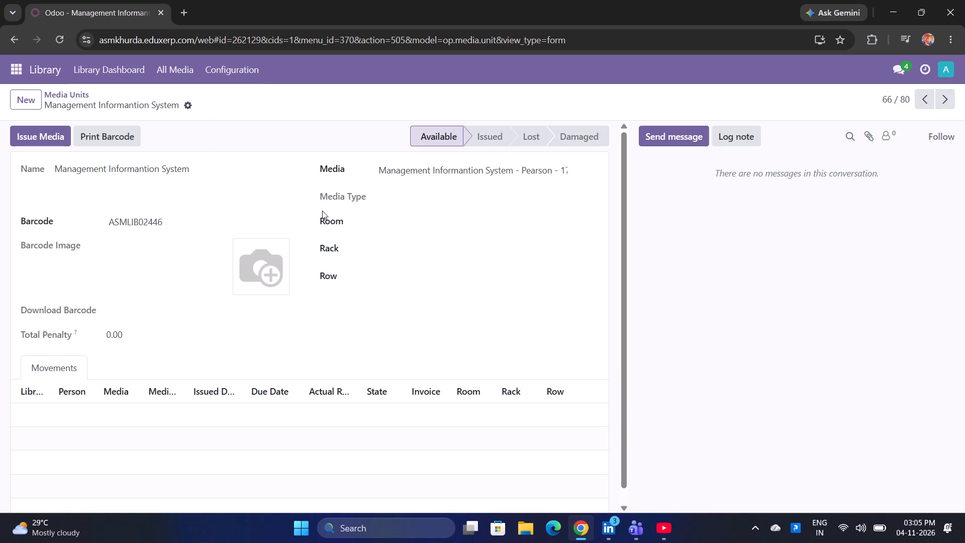
left_click(251, 219)
key("BackSpace")
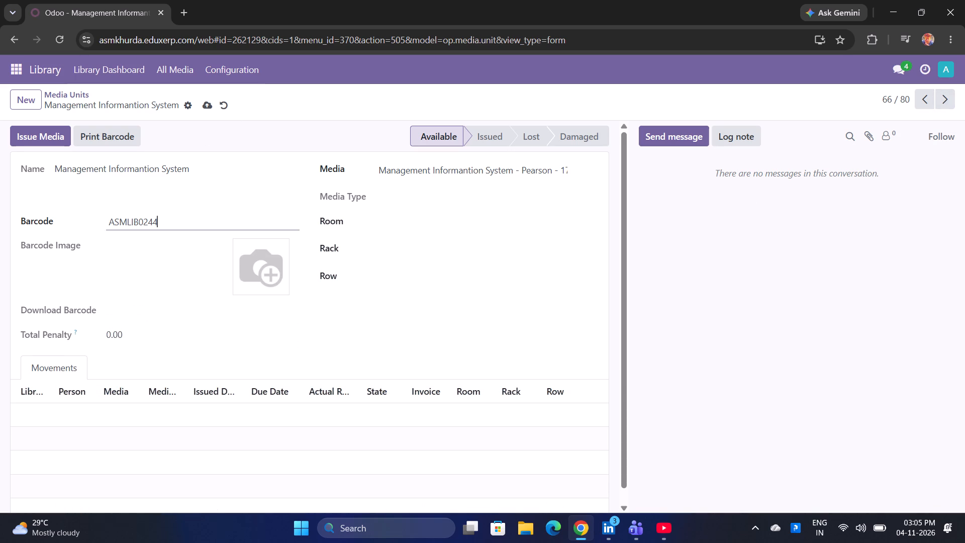
left_click(208, 103)
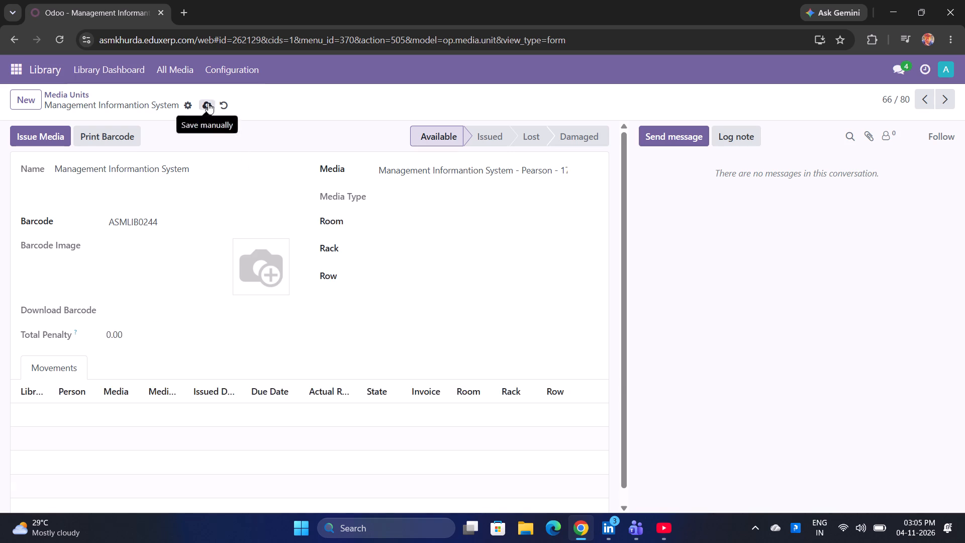
left_click(186, 220)
key("6")
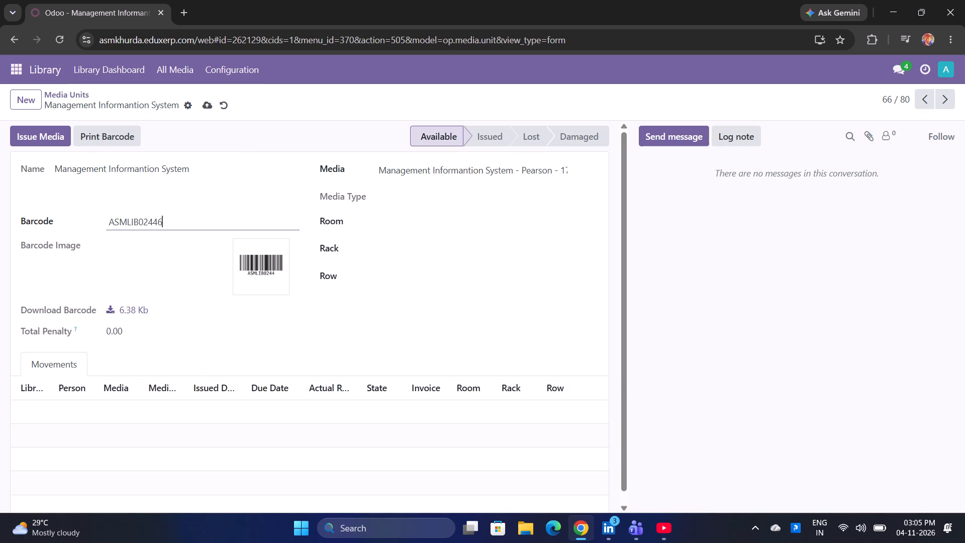
left_click(205, 103)
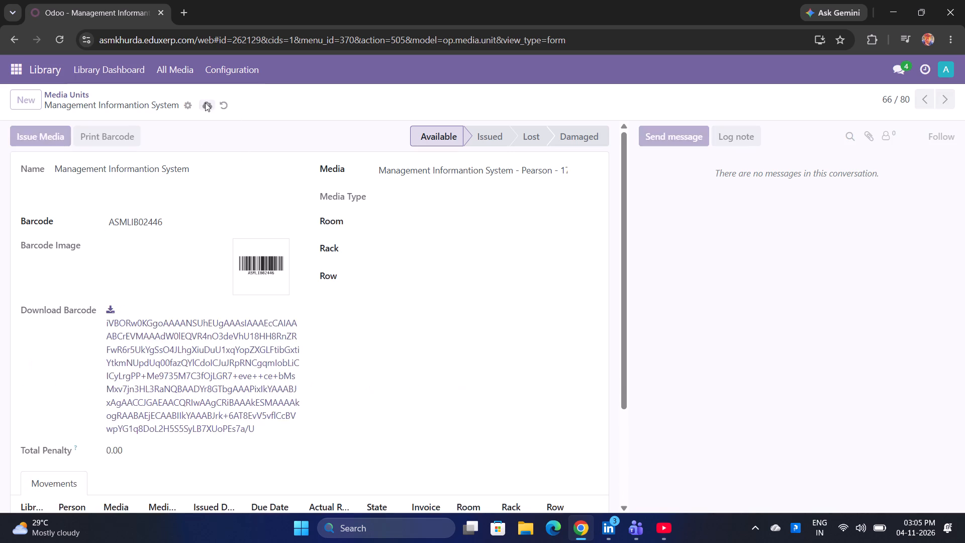
Generate the next Management Informantion System unit's missing barcode image by saving barcode ASMLIB0245, then saving it again as ASMLIB02450.
left_click(943, 100)
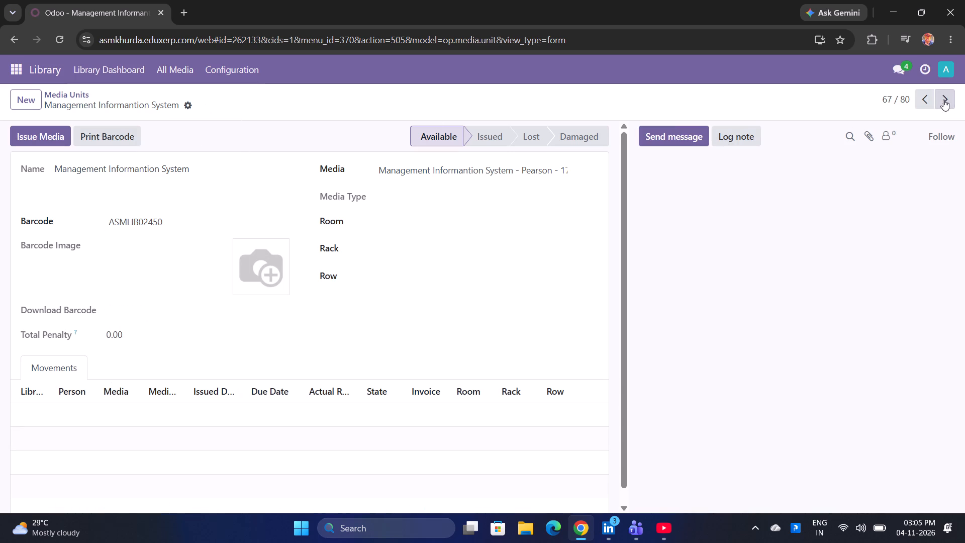
left_click(253, 215)
key("BackSpace")
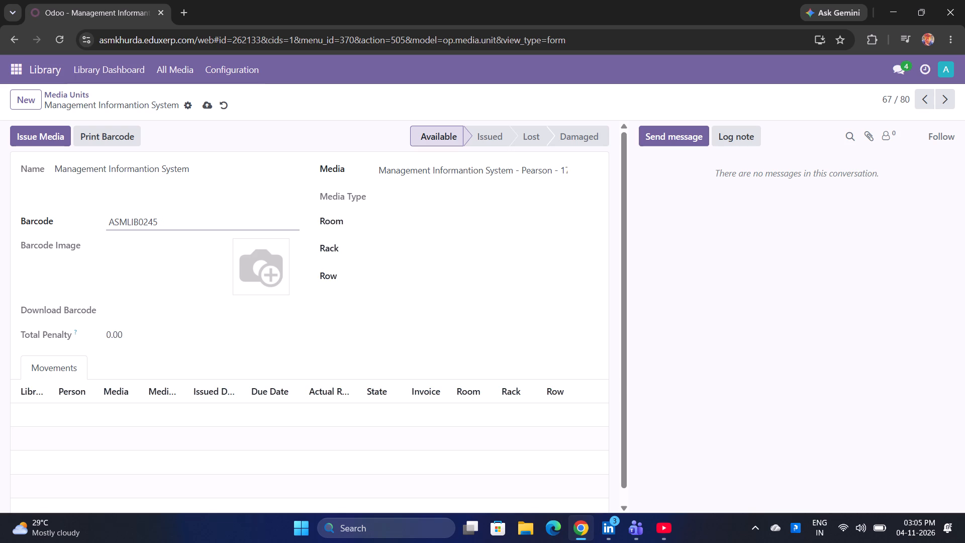
left_click(207, 103)
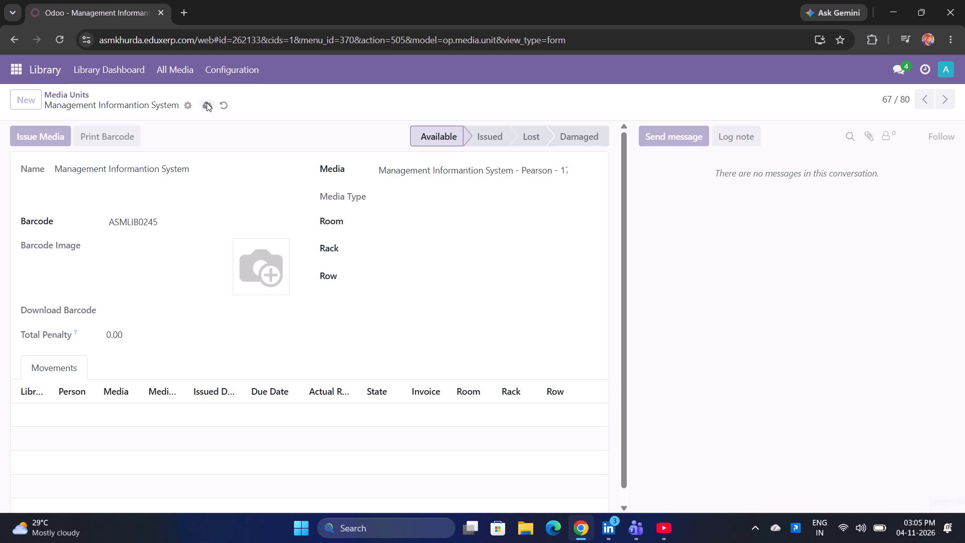
left_click(185, 220)
key("0")
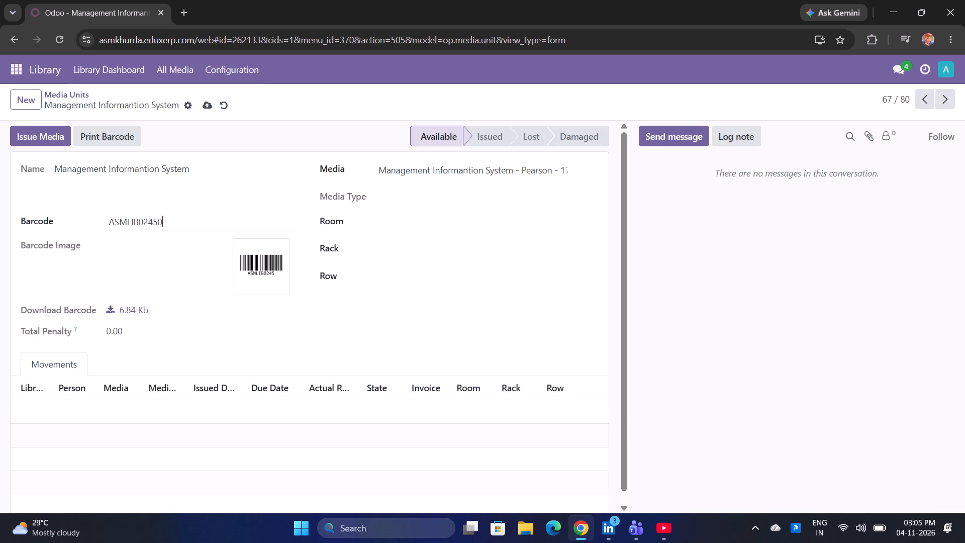
left_click(205, 102)
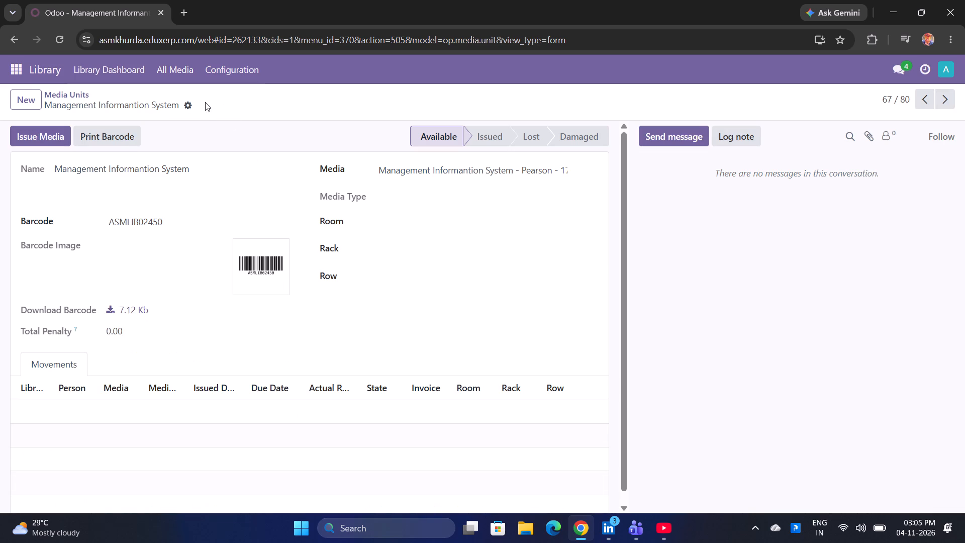
Generate the following Management Informantion System unit's missing barcode image by saving barcode ASMLIB0245, then saving it again as ASMLIB02454.
left_click(945, 93)
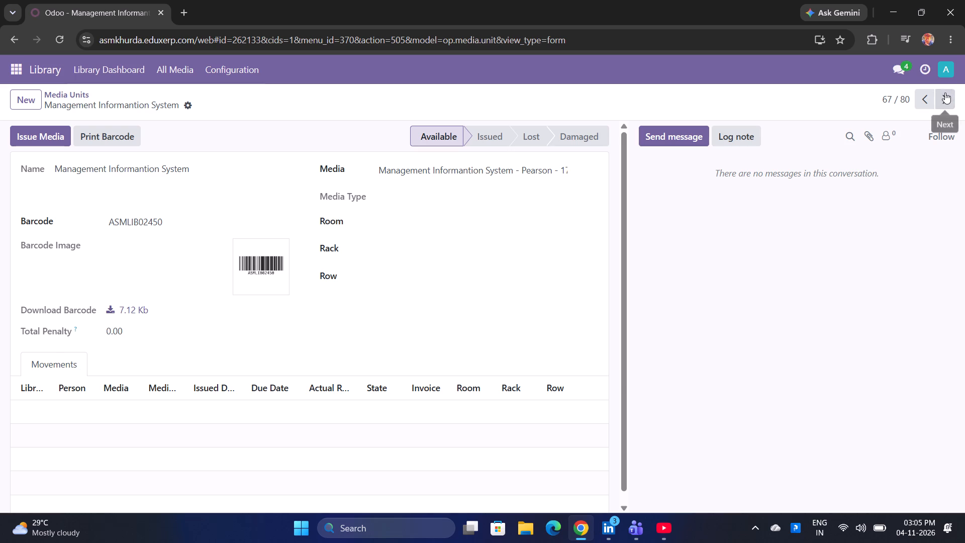
left_click(255, 229)
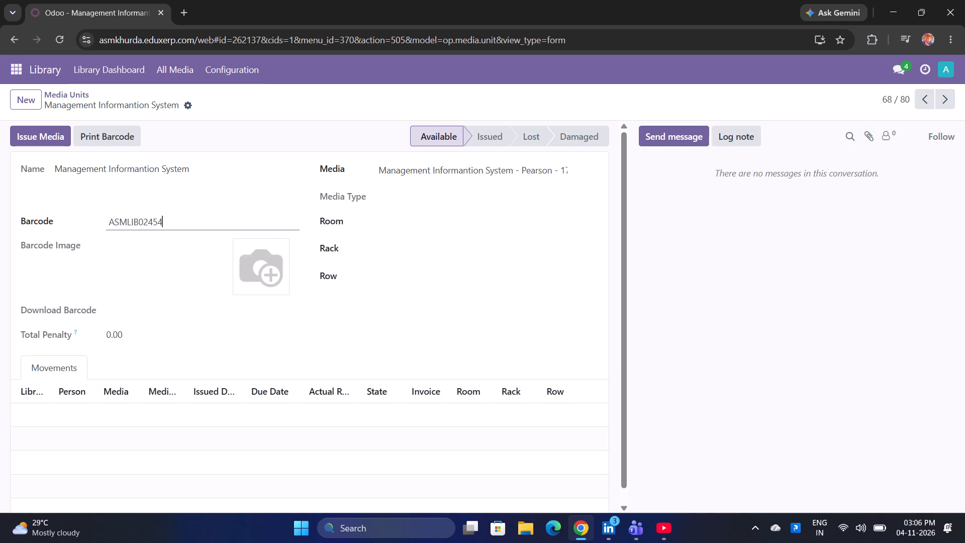
key("BackSpace")
left_click(208, 102)
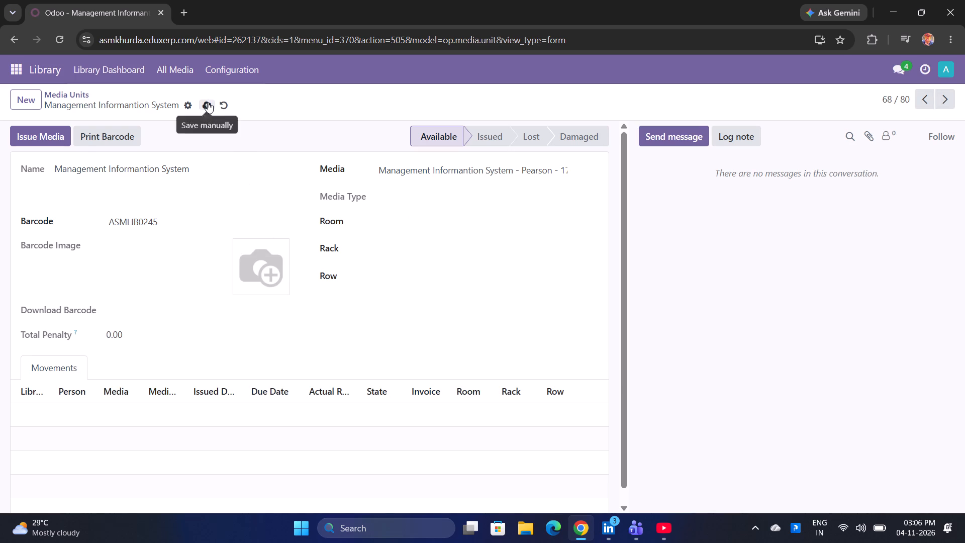
left_click(165, 222)
key("4")
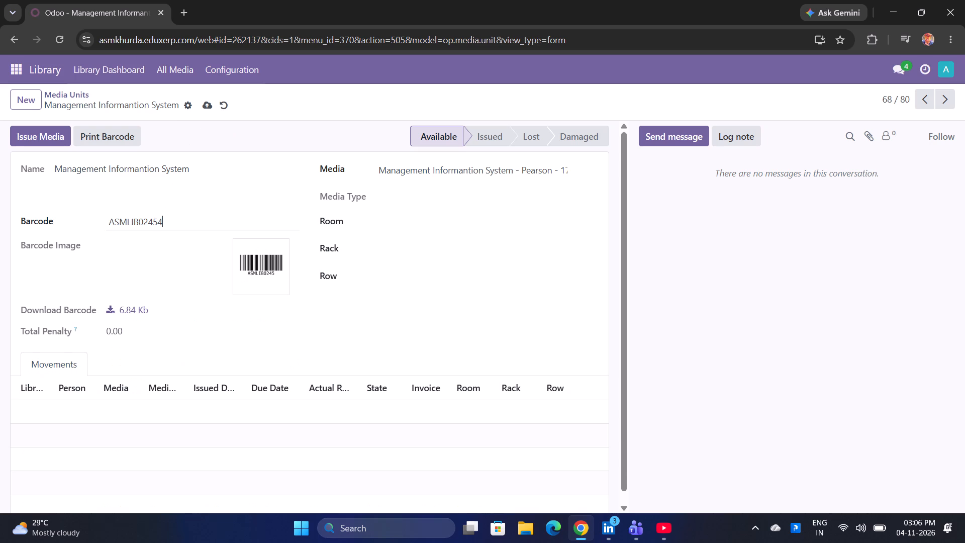
left_click(206, 107)
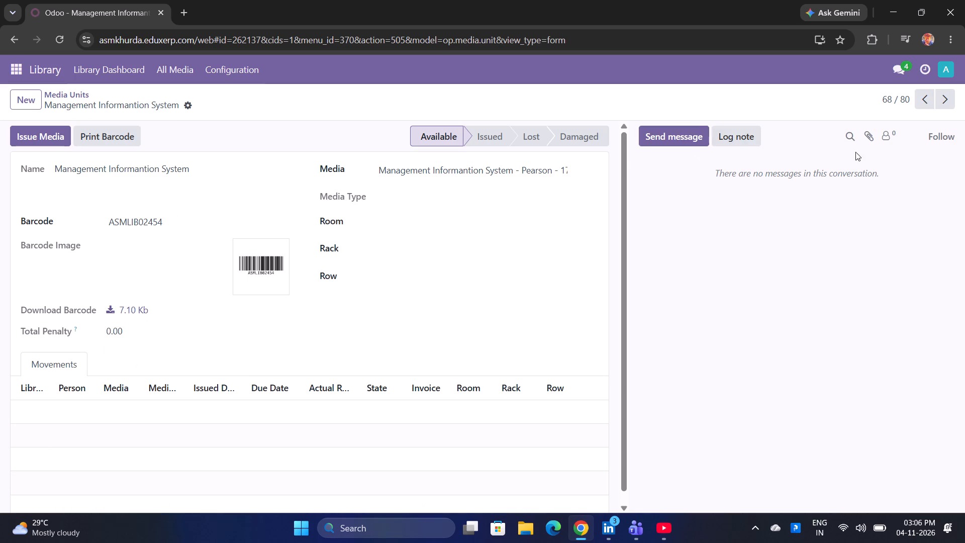
Skip the ASMLIB02445 unit and generate the following unit's missing barcode image by saving barcode ASMLIB0244, then saving it again as ASMLIB02442.
left_click(949, 100)
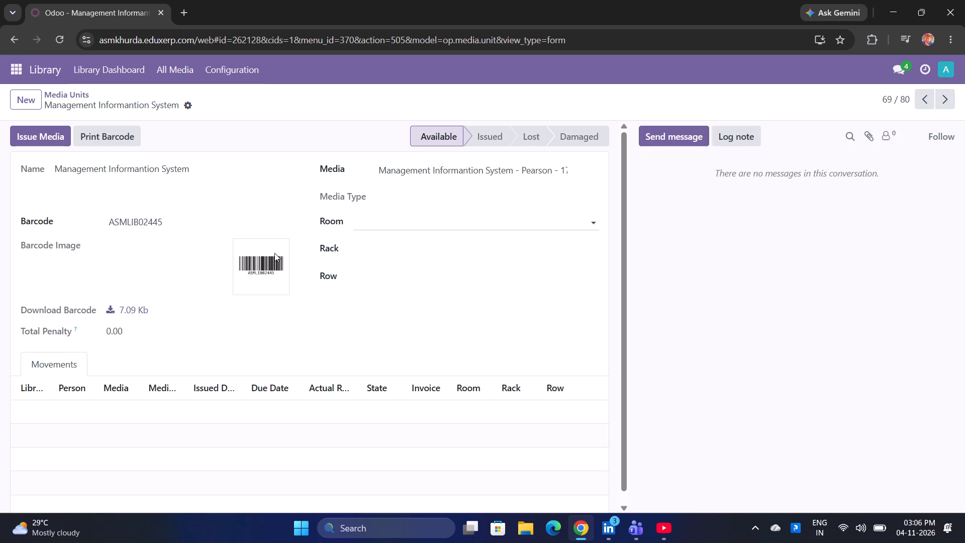
left_click(250, 227)
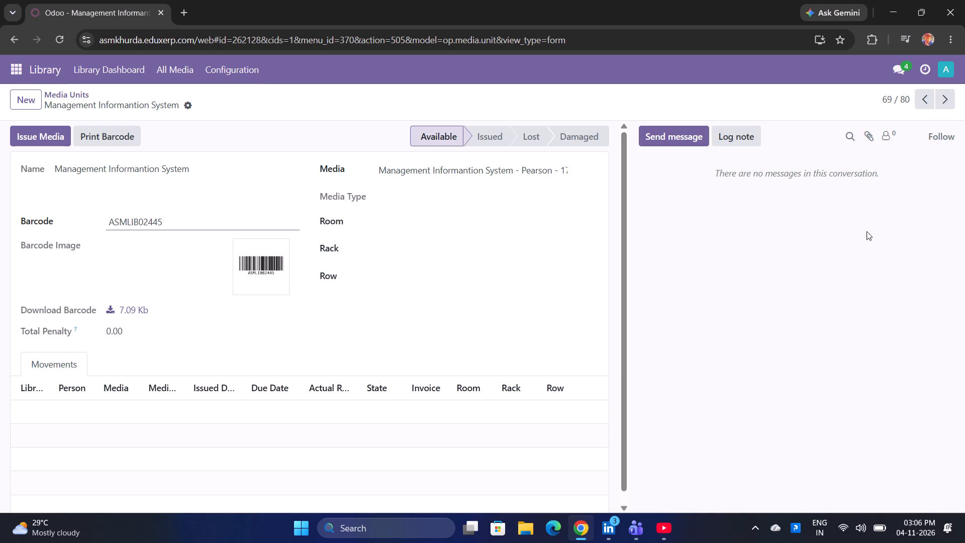
left_click(942, 101)
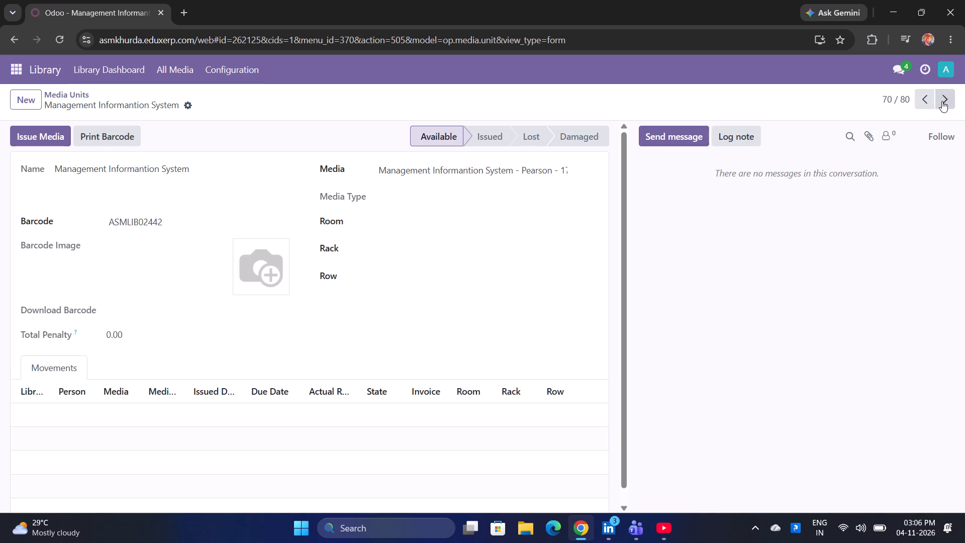
left_click(225, 216)
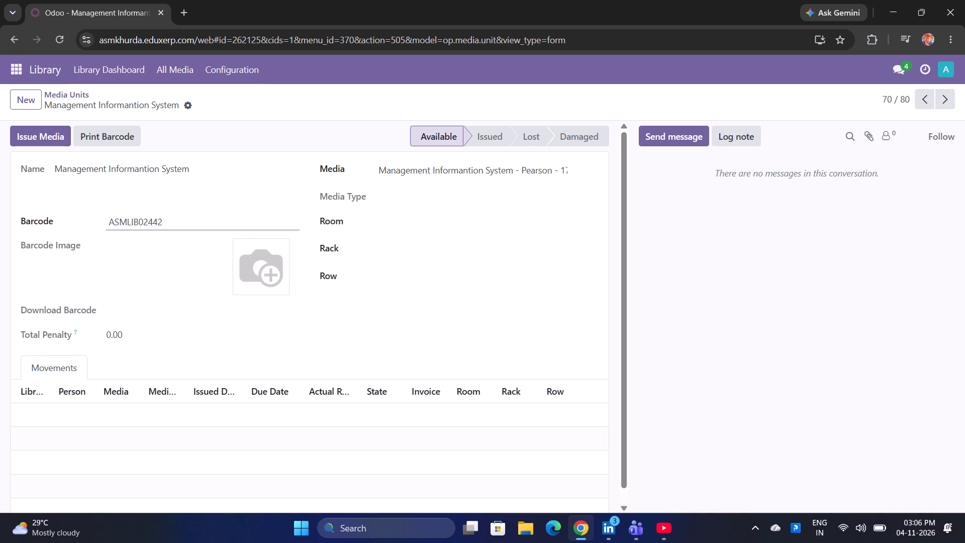
key("BackSpace")
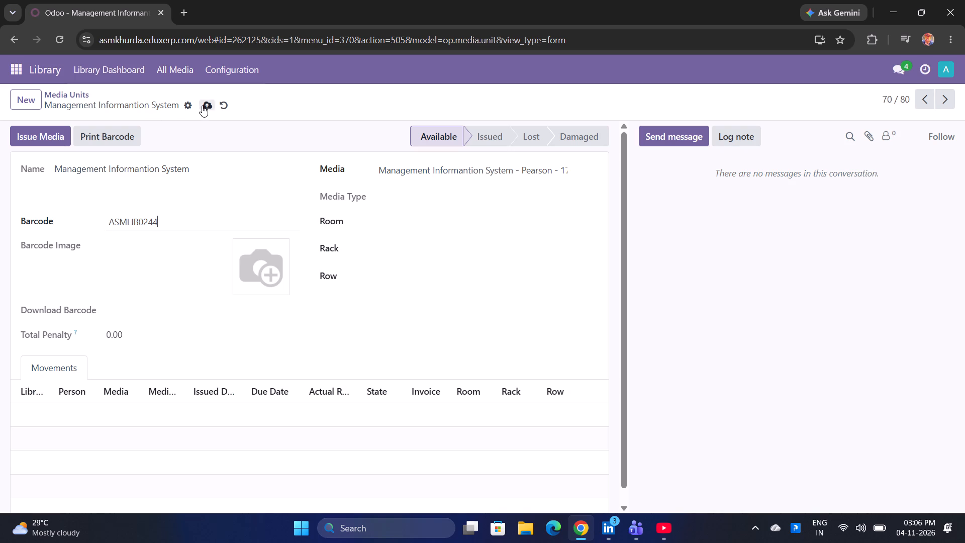
left_click(202, 106)
left_click(201, 220)
key("2")
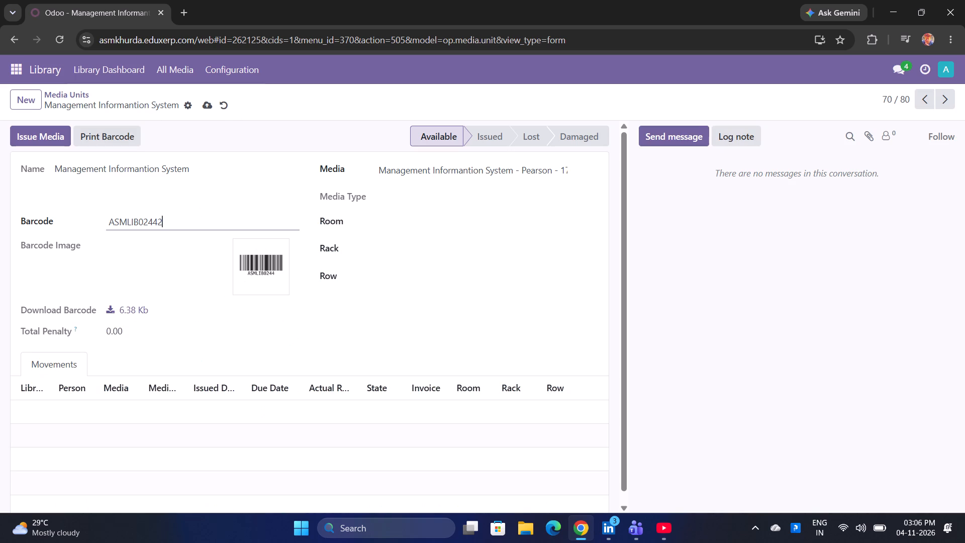
left_click(203, 109)
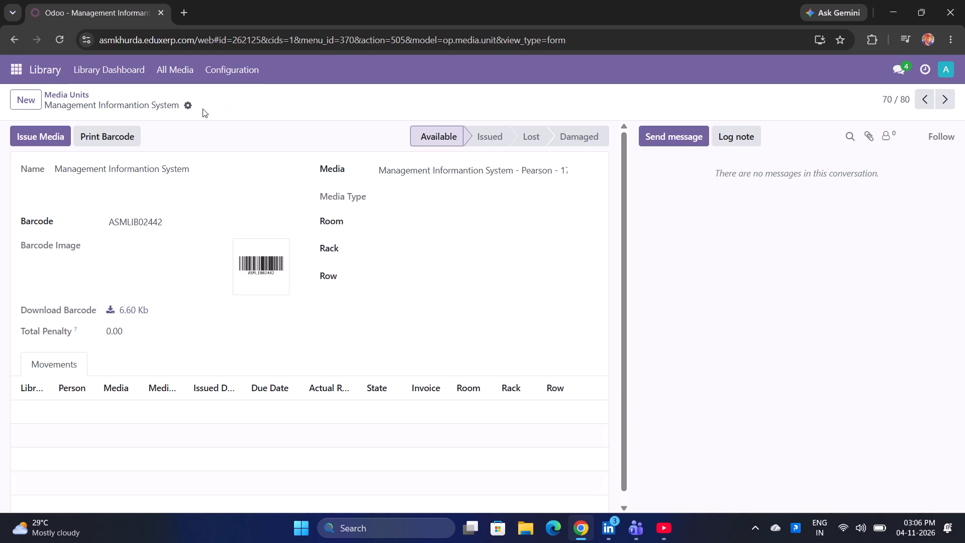
Generate the next Management Informantion System unit's missing barcode image by saving barcode ASMLIB0244, then saving it again as ASMLIB02441.
left_click(944, 98)
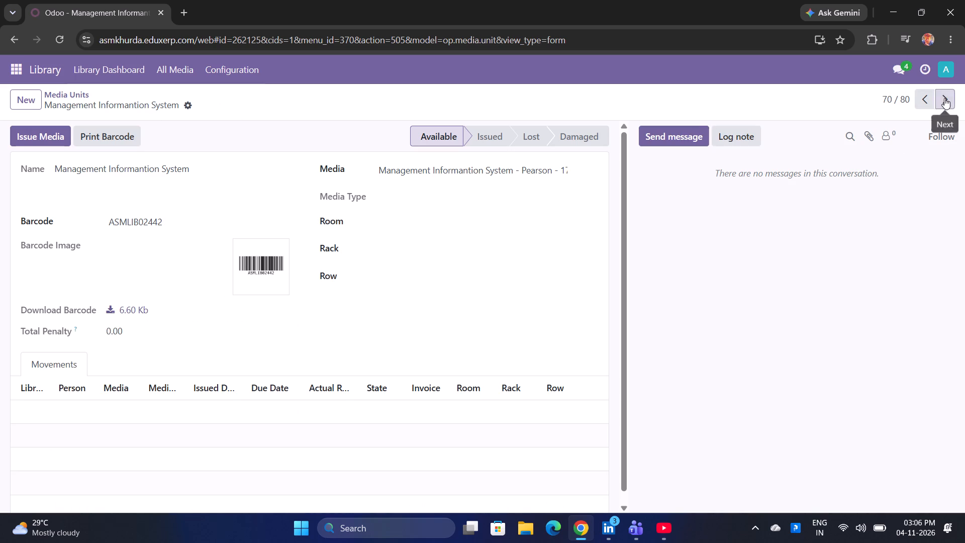
left_click(283, 220)
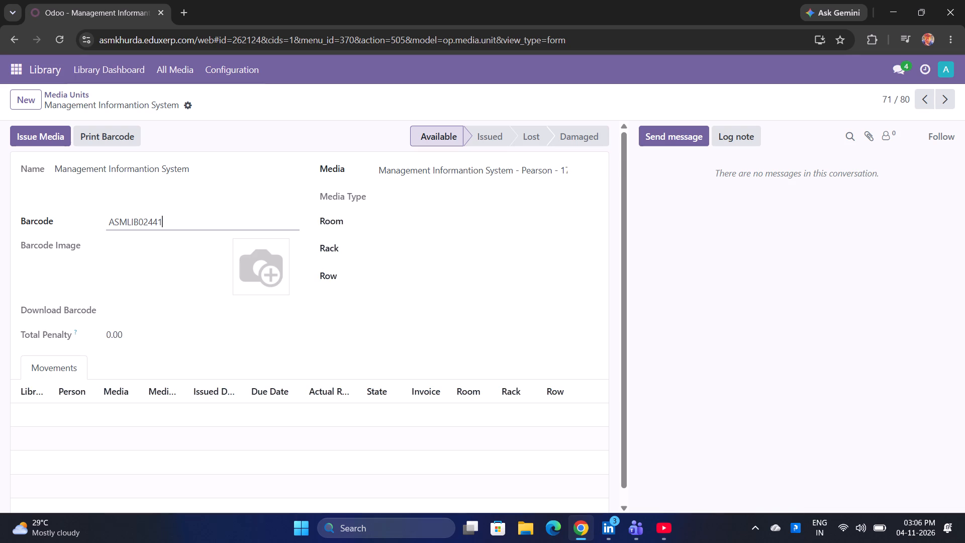
key("BackSpace")
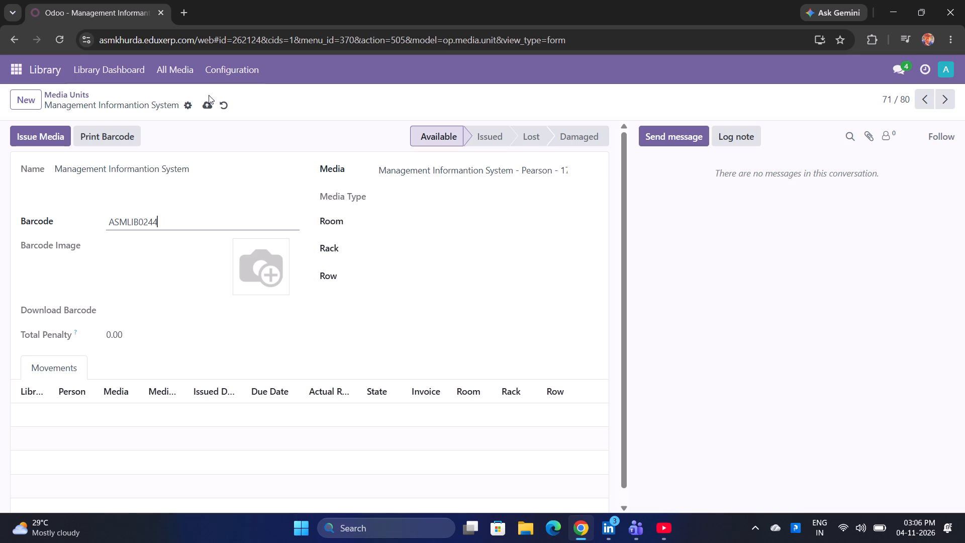
left_click(207, 107)
left_click(214, 220)
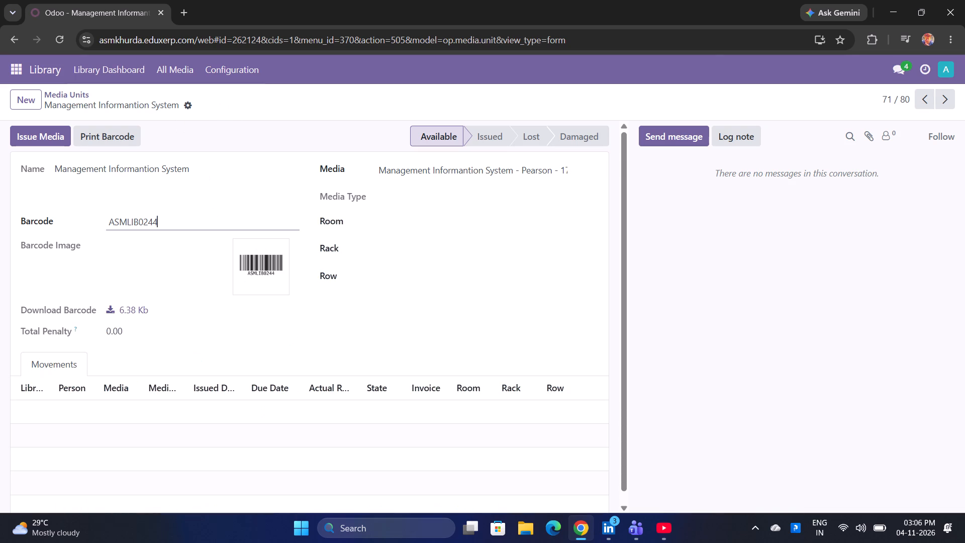
key("1")
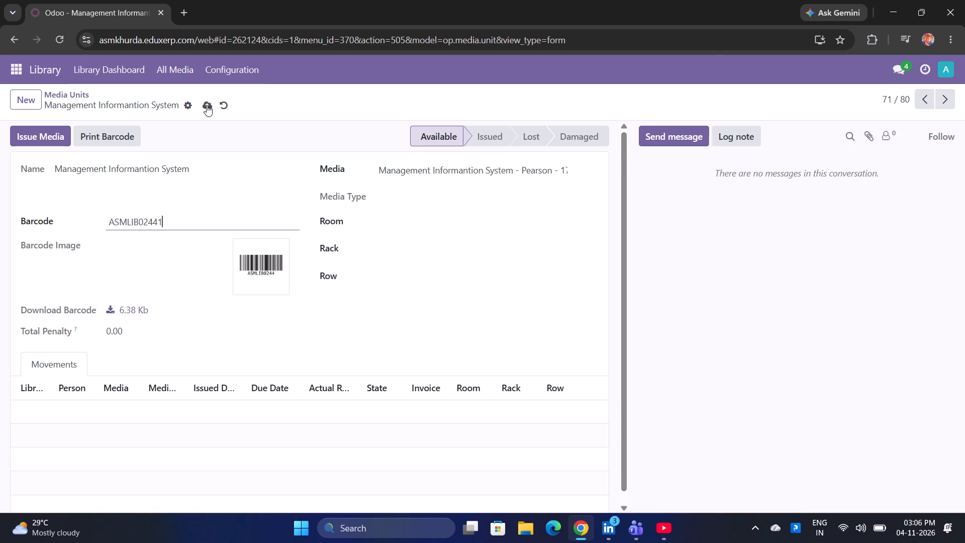
left_click(205, 108)
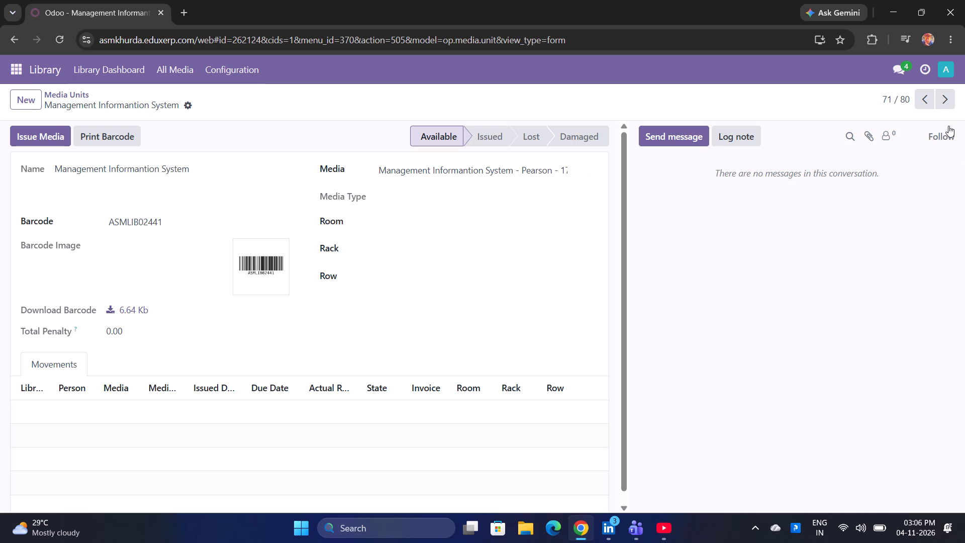
Generate the next Management Informantion System unit's missing barcode image by saving barcode ASMLIB0243, then saving it again as ASMLIB02439.
left_click(942, 99)
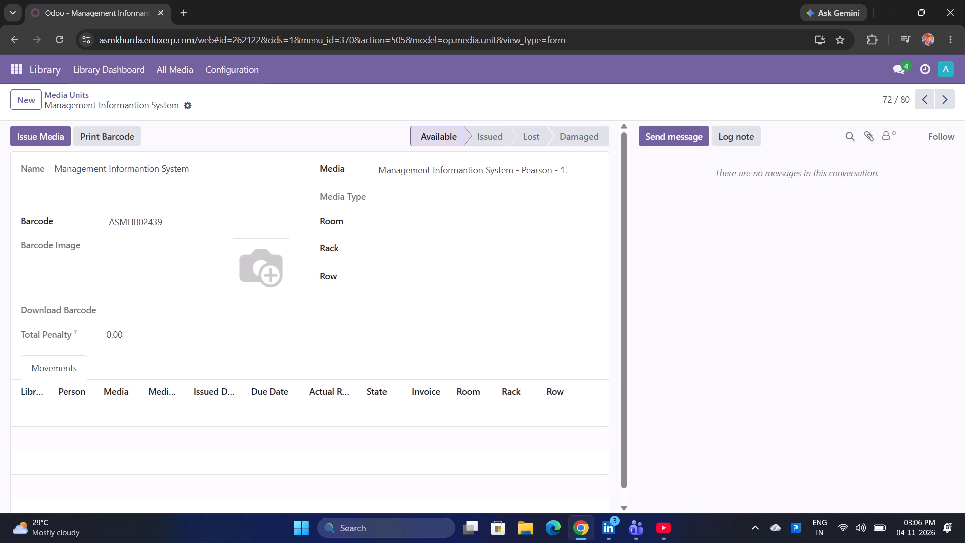
left_click(263, 216)
key("BackSpace")
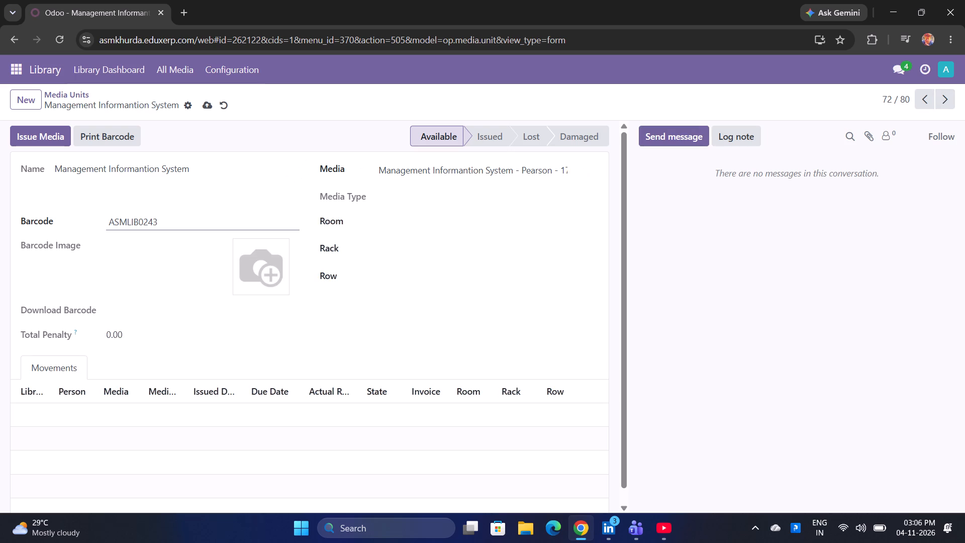
left_click(209, 104)
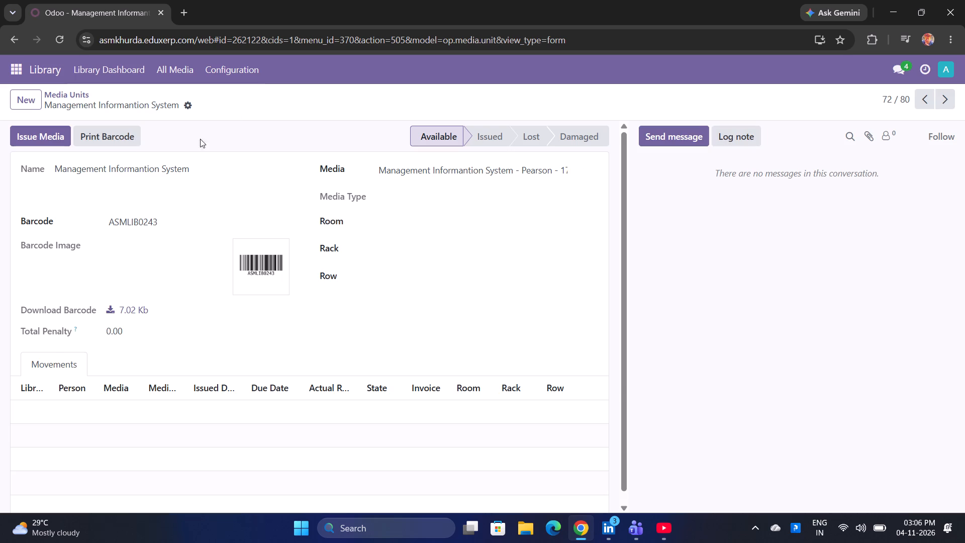
left_click(190, 220)
key("9")
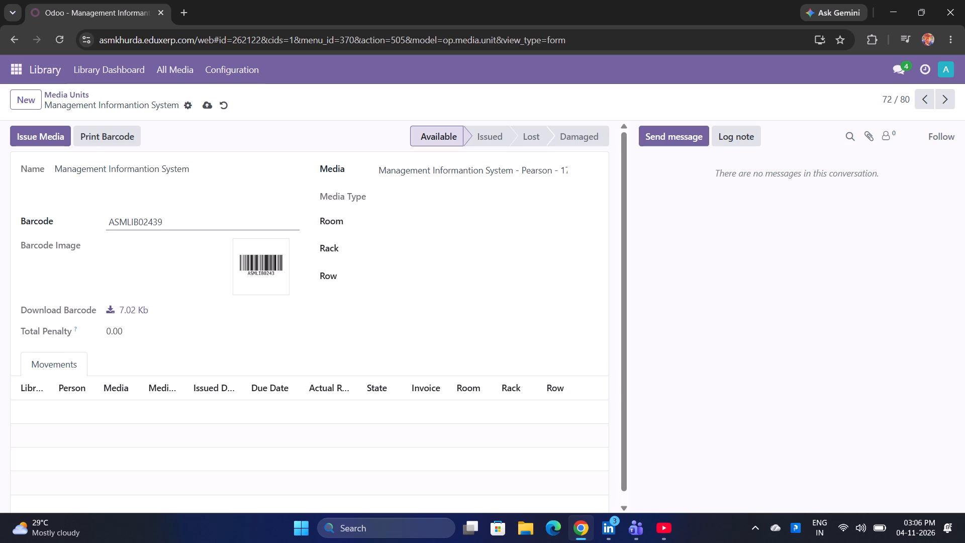
left_click(208, 104)
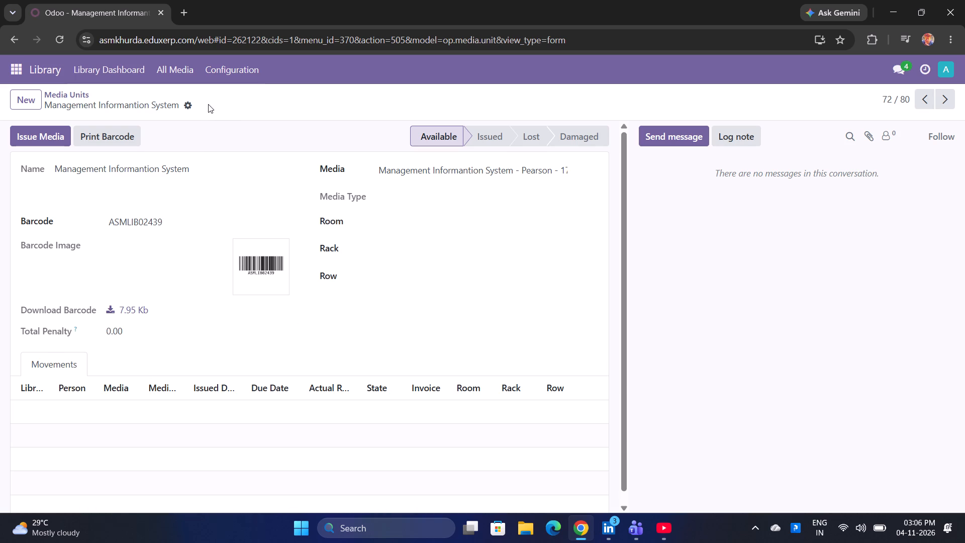
Generate the next Management Informantion System unit's missing barcode image by saving barcode ASMLIB0244, then saving it again as ASMLIB02440.
left_click(943, 98)
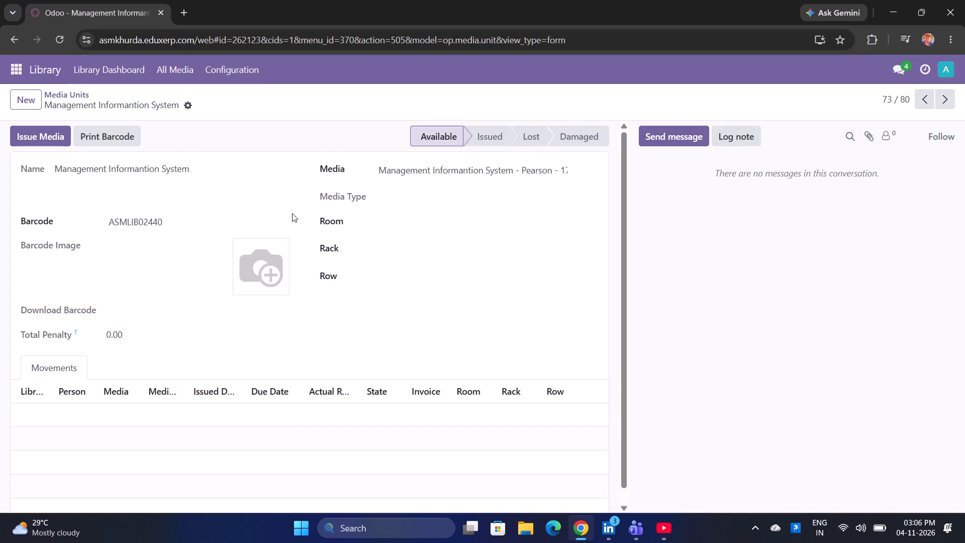
left_click(247, 219)
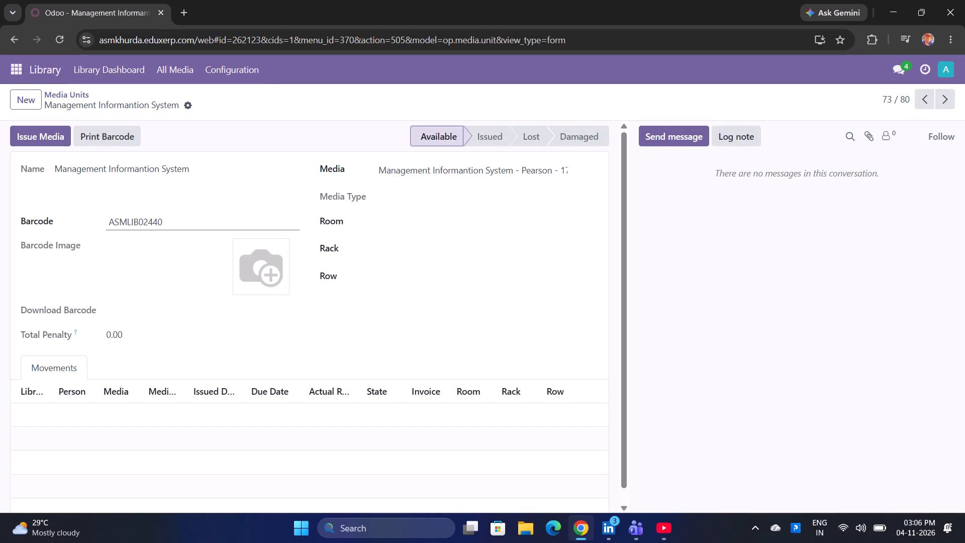
key("BackSpace")
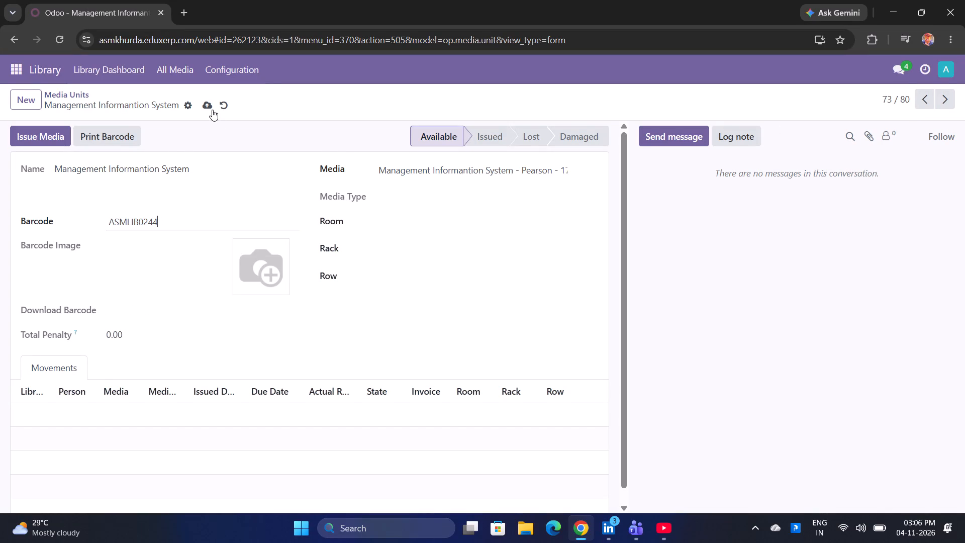
left_click(207, 105)
left_click(194, 218)
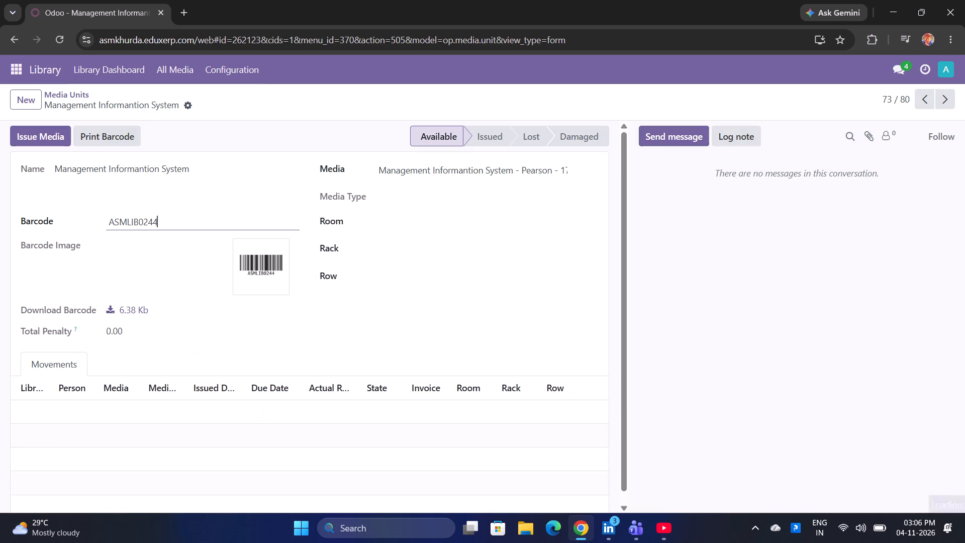
key("0")
left_click(205, 105)
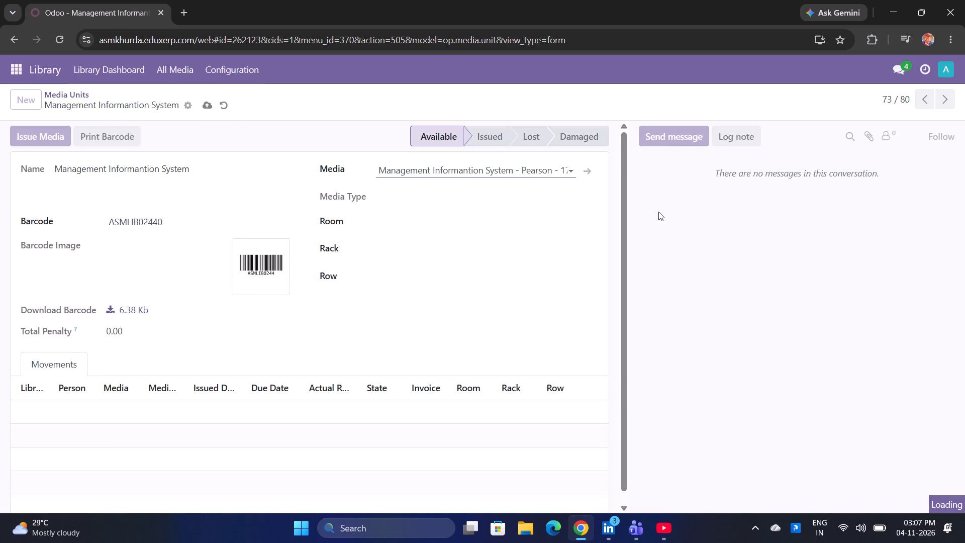
Generate the next Management Informantion System unit's missing barcode image by saving barcode ASMLIB0244, then saving it again as ASMLIB02443.
left_click(943, 92)
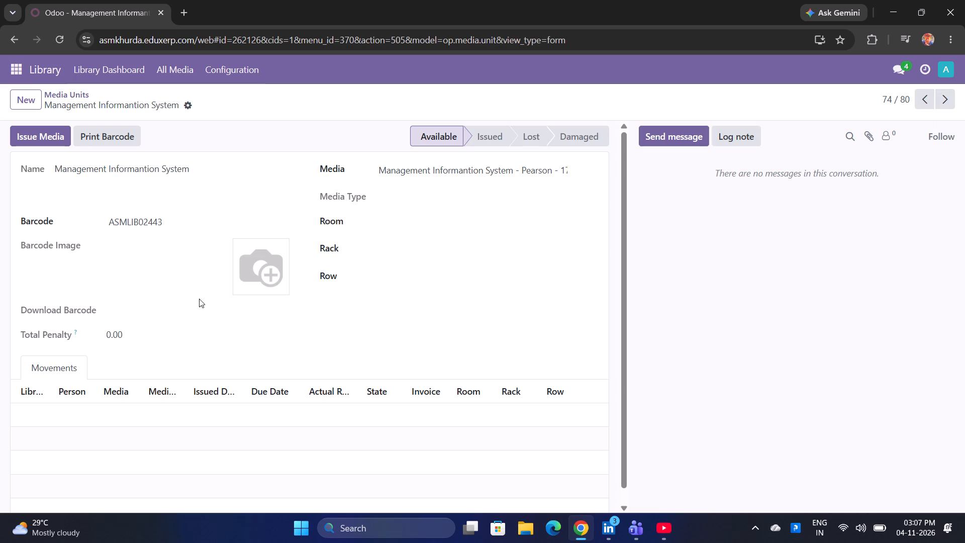
left_click(197, 217)
key("BackSpace")
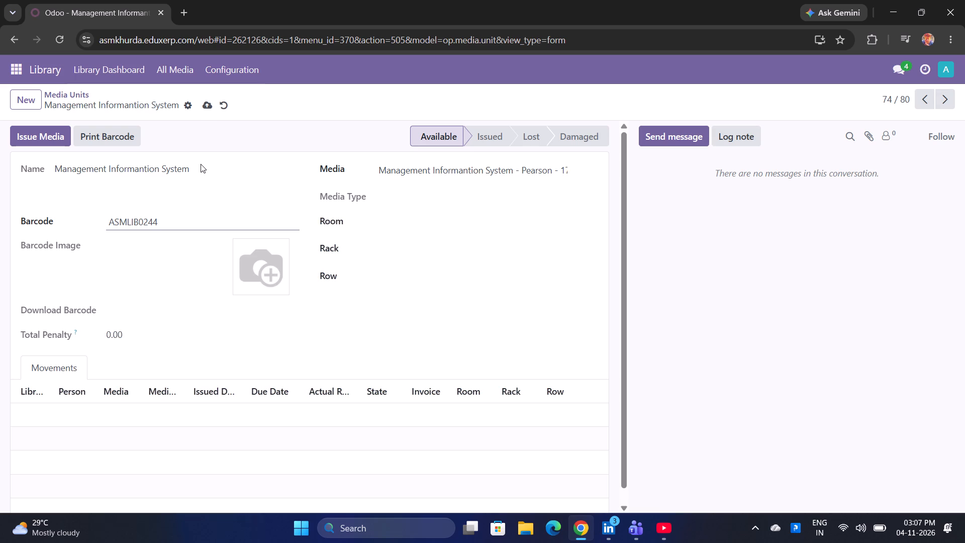
key("3")
key("BackSpace")
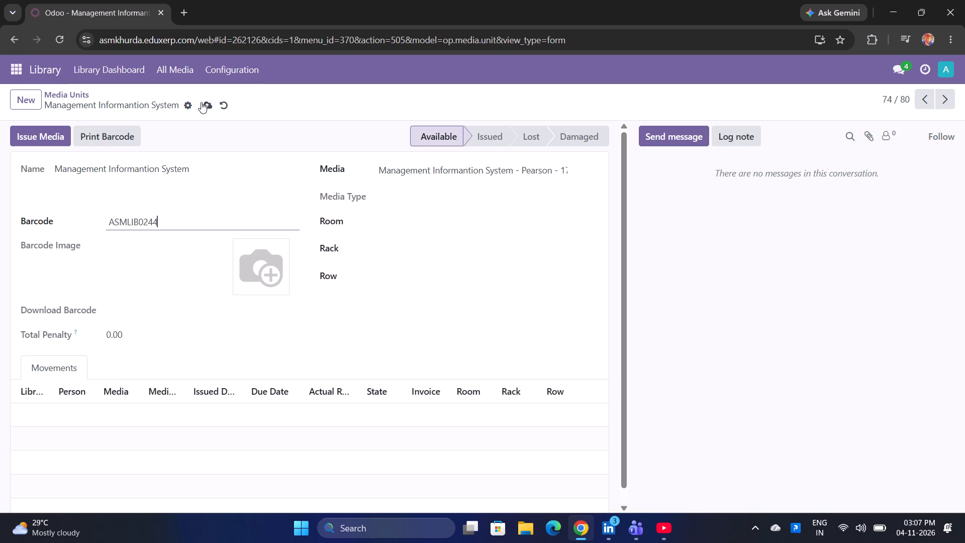
left_click(205, 105)
left_click(194, 215)
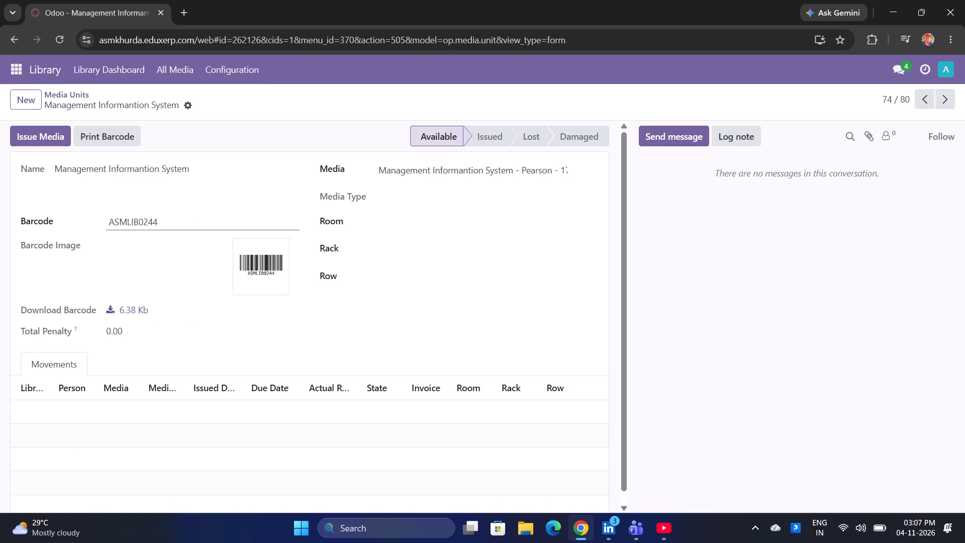
key("3")
left_click(204, 104)
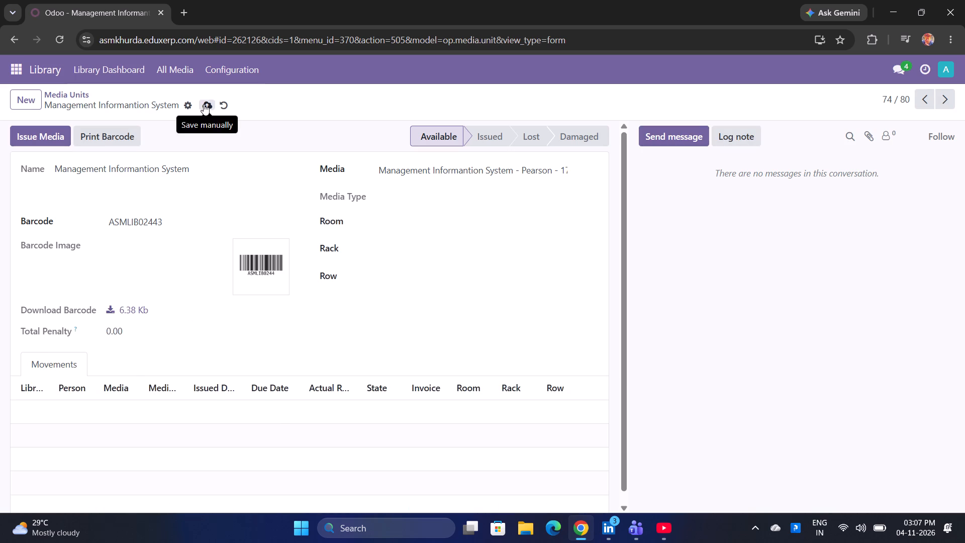
Generate the next Management Informantion System unit's missing barcode image by saving barcode ASMLIB0244, then saving it again as ASMLIB02444.
left_click(945, 95)
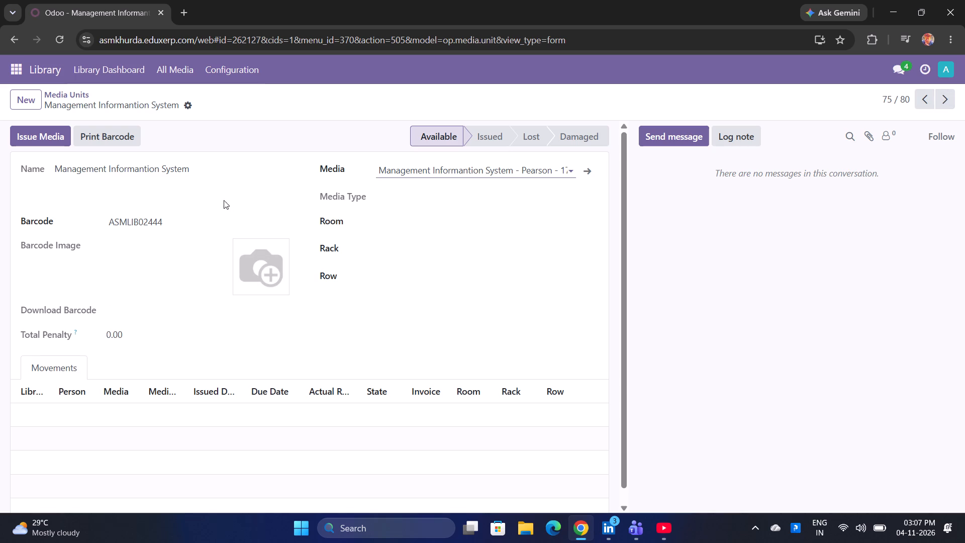
left_click(220, 215)
key("BackSpace")
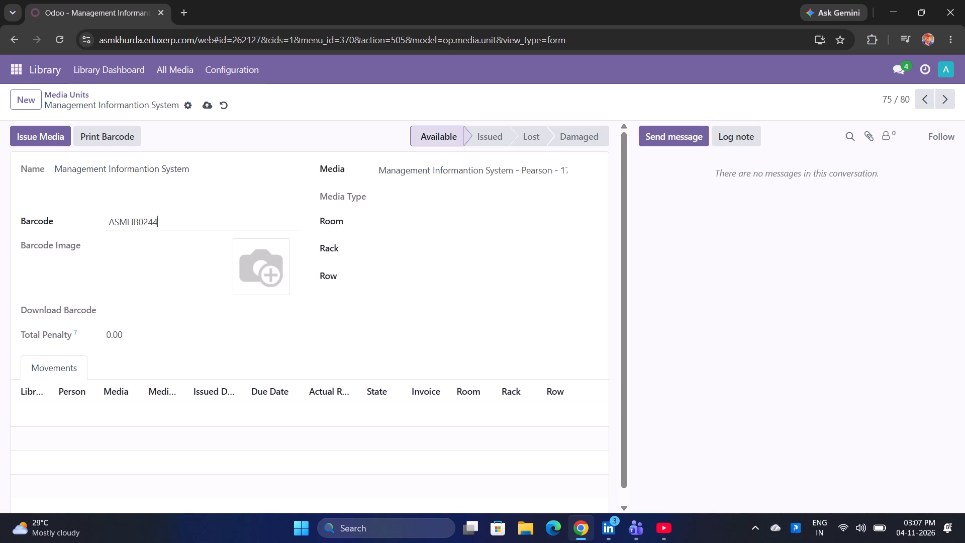
left_click(207, 101)
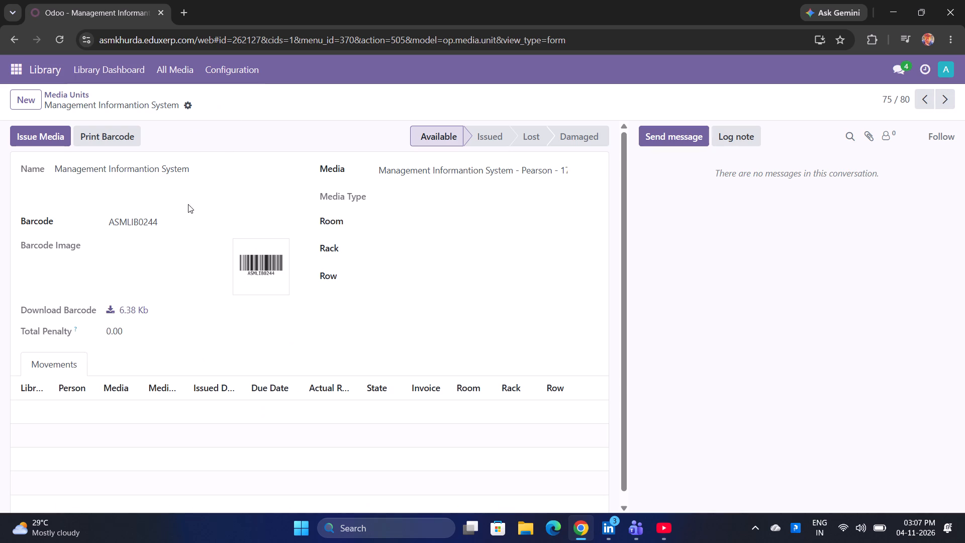
left_click(191, 218)
key("4")
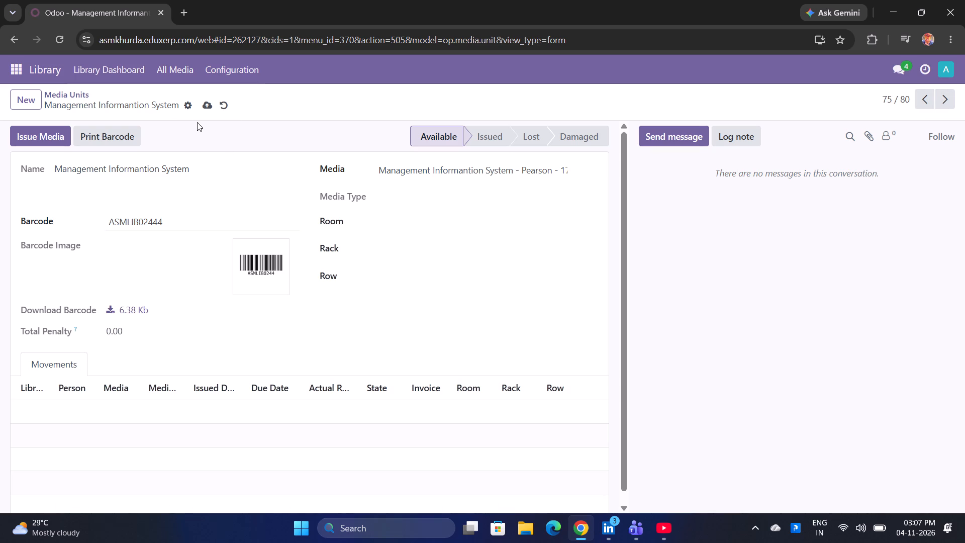
left_click(202, 102)
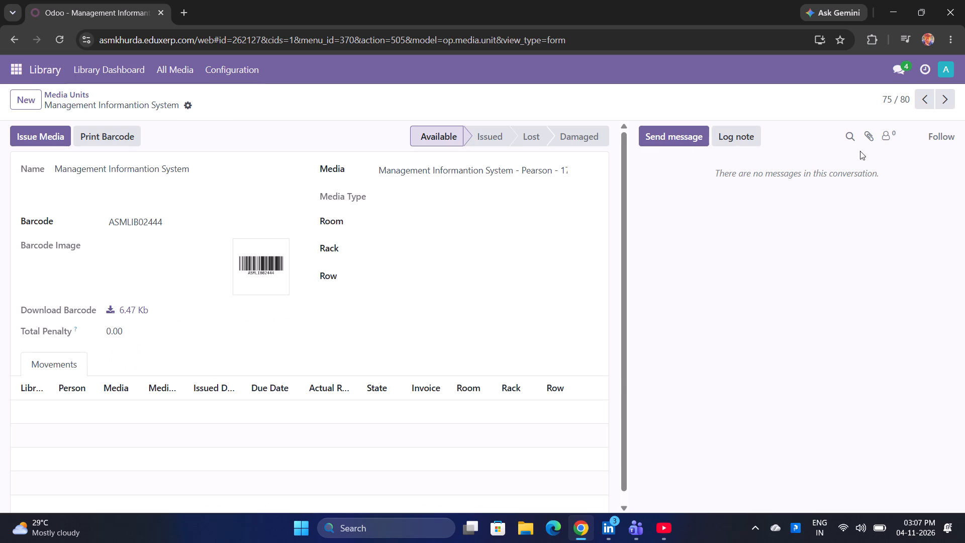
Generate the next Management Informantion System unit's missing barcode image by saving barcode ASMLIB0245, then saving it again as ASMLIB02451.
left_click(941, 95)
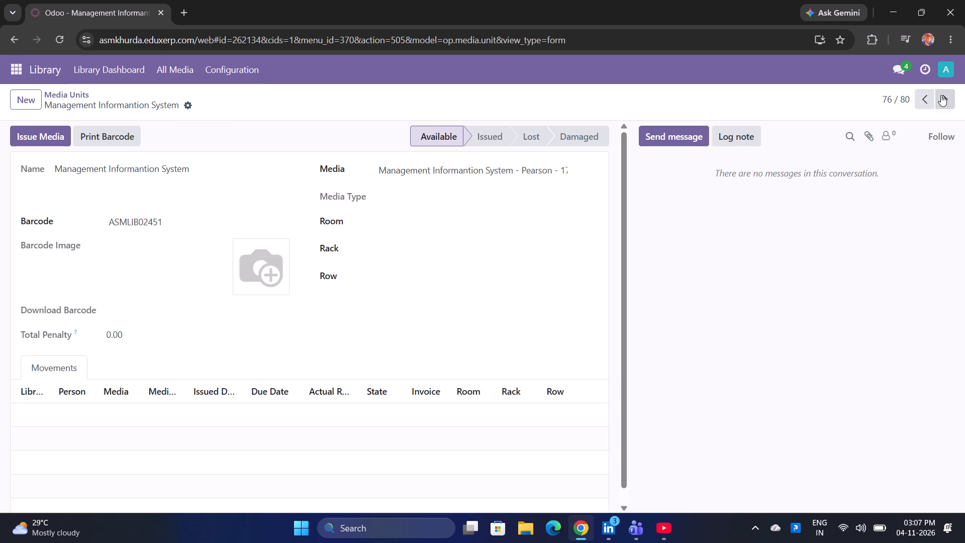
left_click(264, 217)
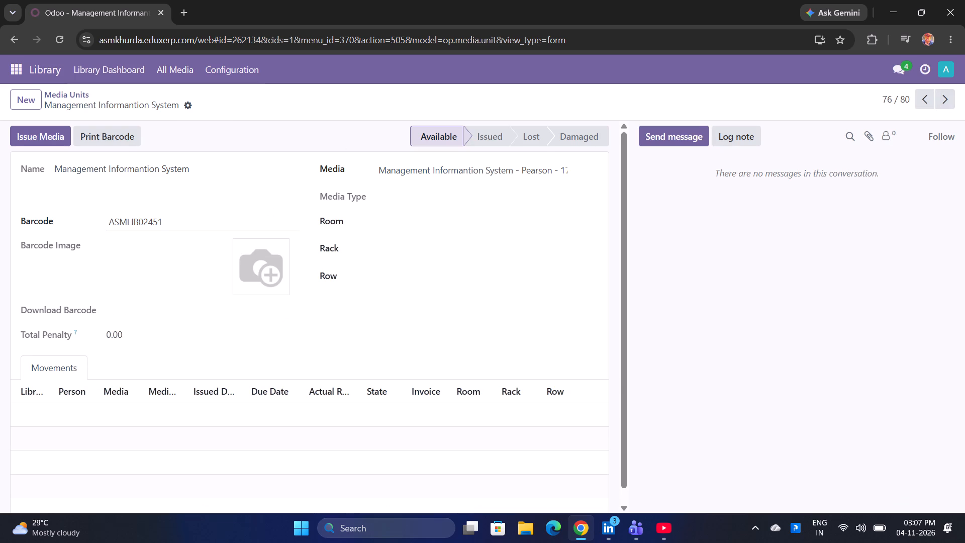
key("BackSpace")
left_click(208, 105)
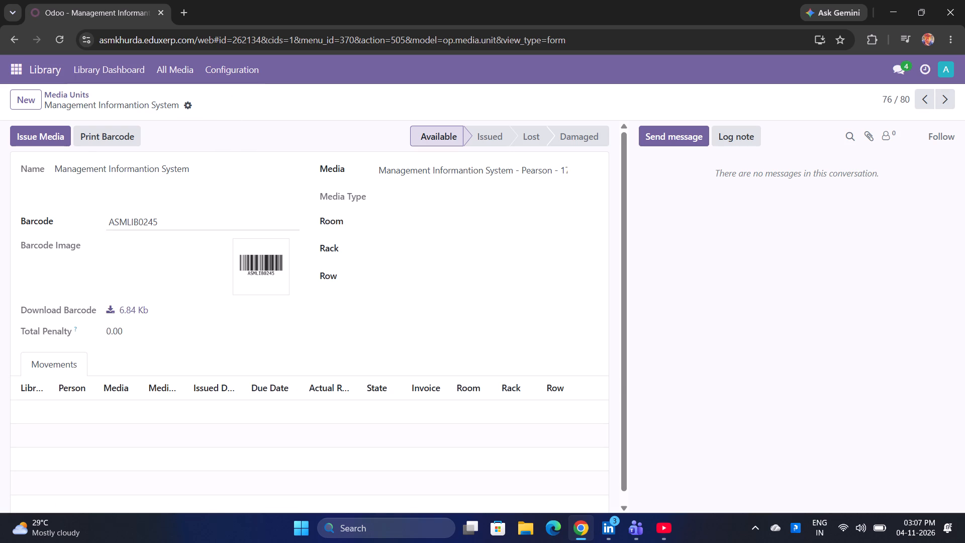
left_click(186, 224)
key("1")
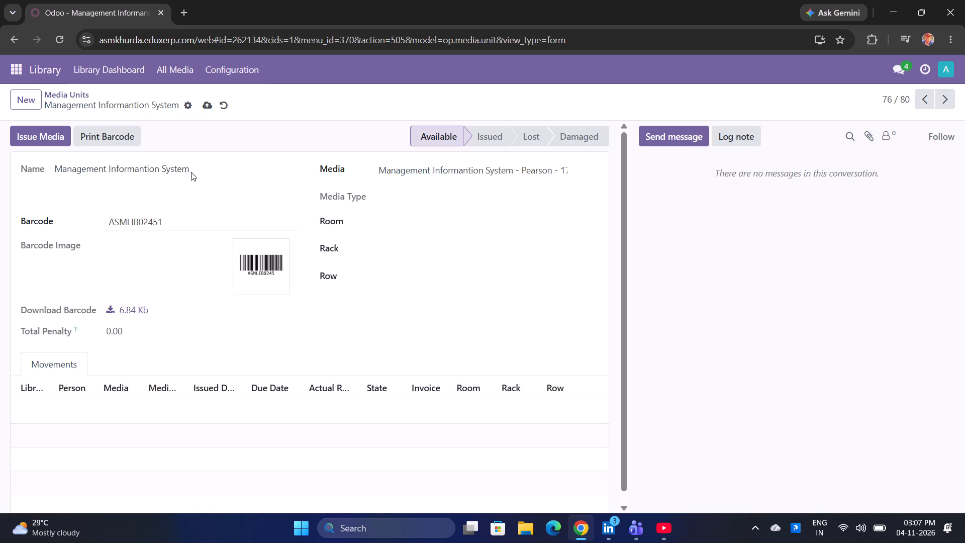
left_click(204, 105)
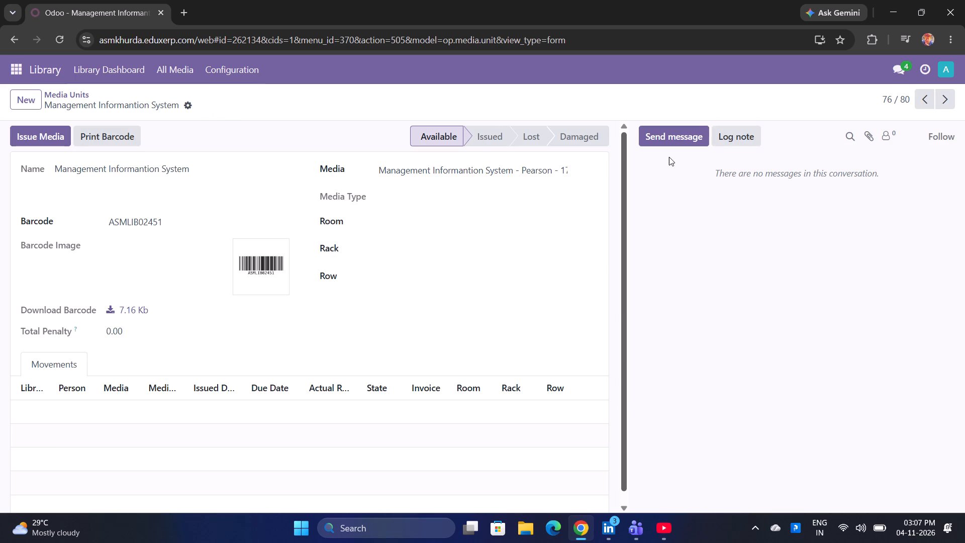
Generate the next Management Informantion System unit's missing barcode image by saving barcode ASMLIB0245, then saving it again as ASMLIB02452.
left_click(940, 91)
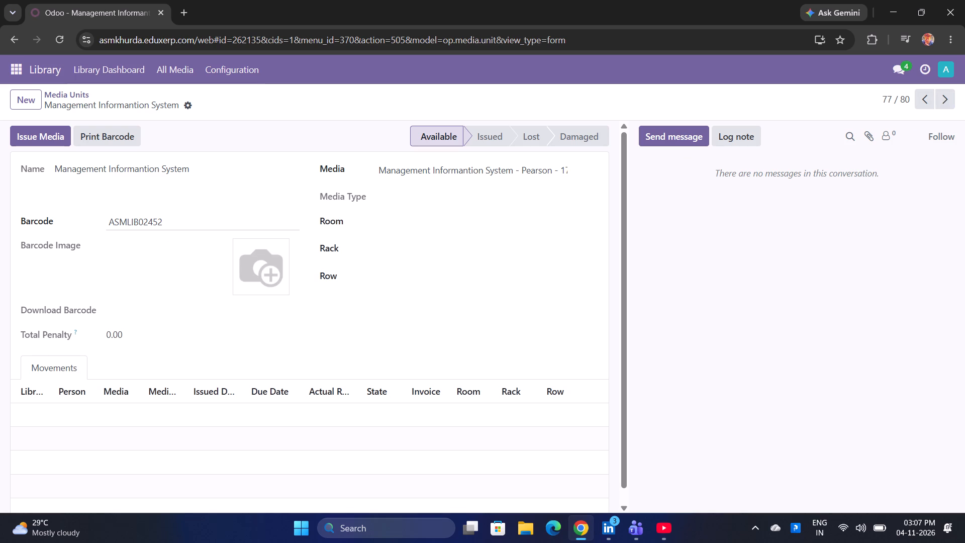
left_click(187, 219)
key("BackSpace")
left_click(206, 101)
left_click(207, 221)
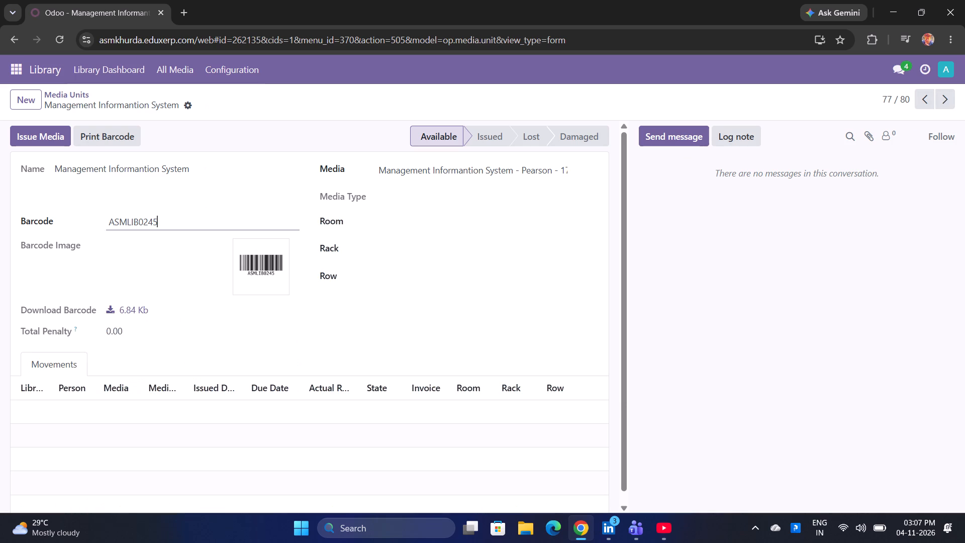
key("2")
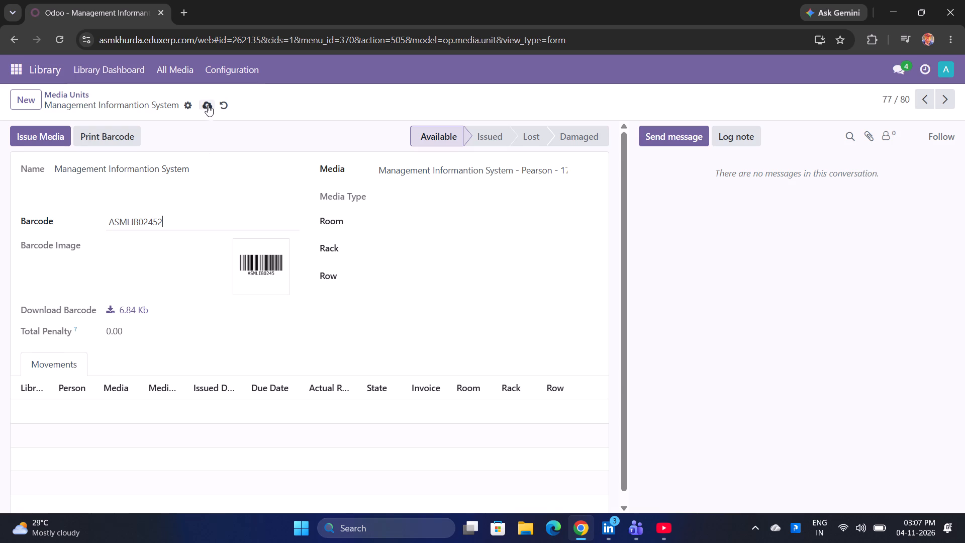
left_click(207, 104)
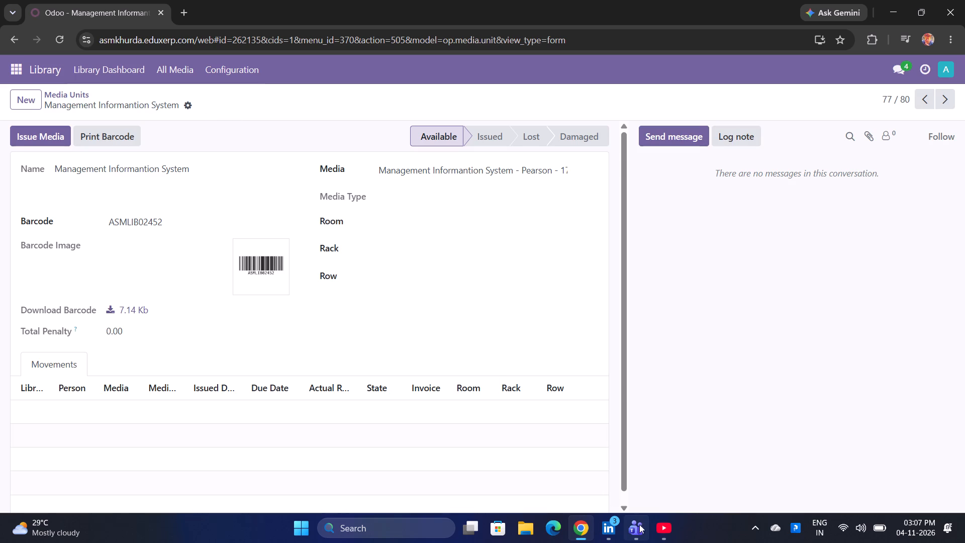
Switch to YouTube, look through the videos recommended beside Tu Janu Mo Na Re, and close YouTube.
left_click(658, 528)
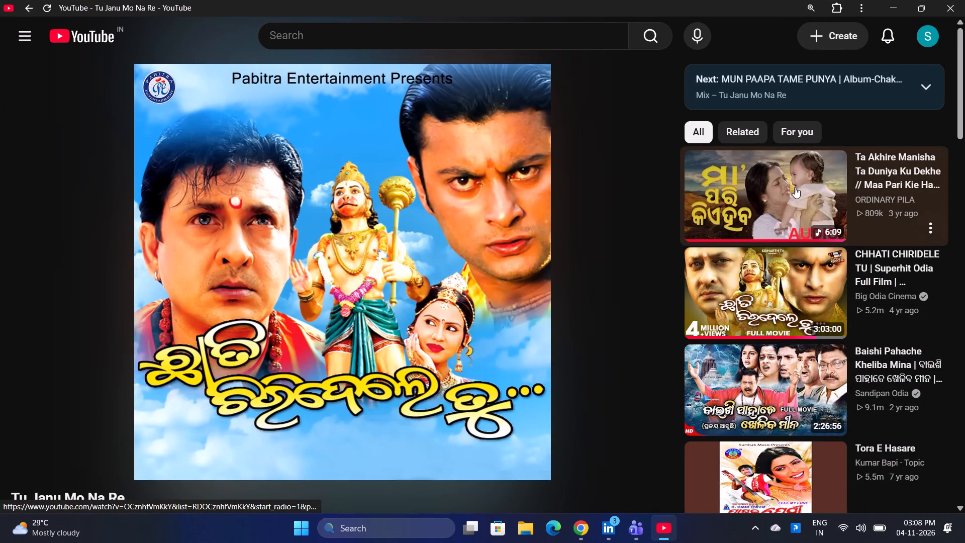
scroll(808, 410, "down", 1)
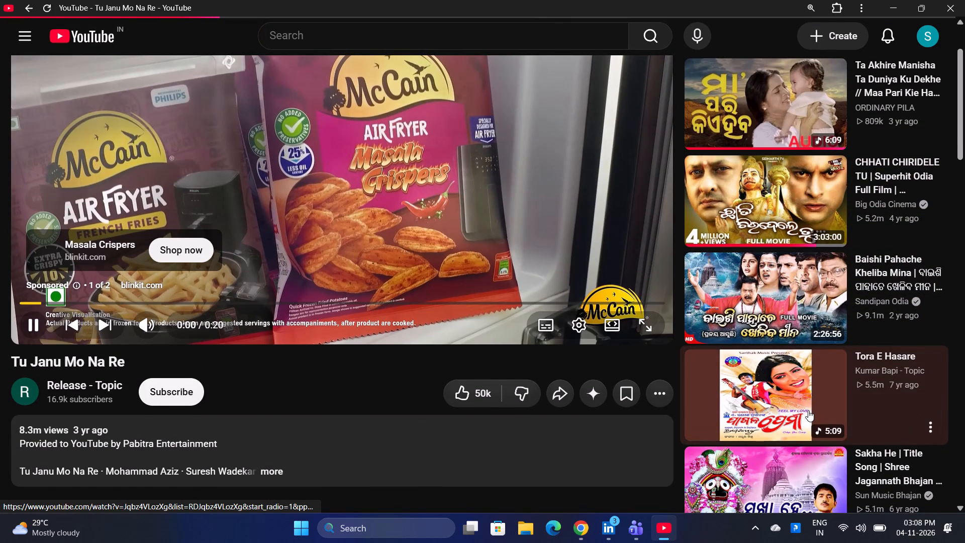
scroll(808, 410, "down", 7)
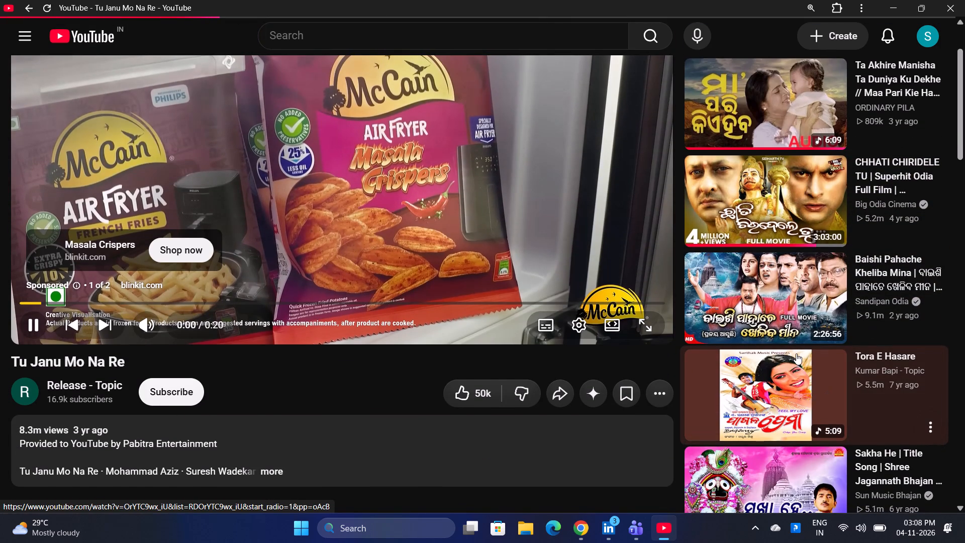
scroll(796, 353, "down", 3)
scroll(615, 395, "down", 3)
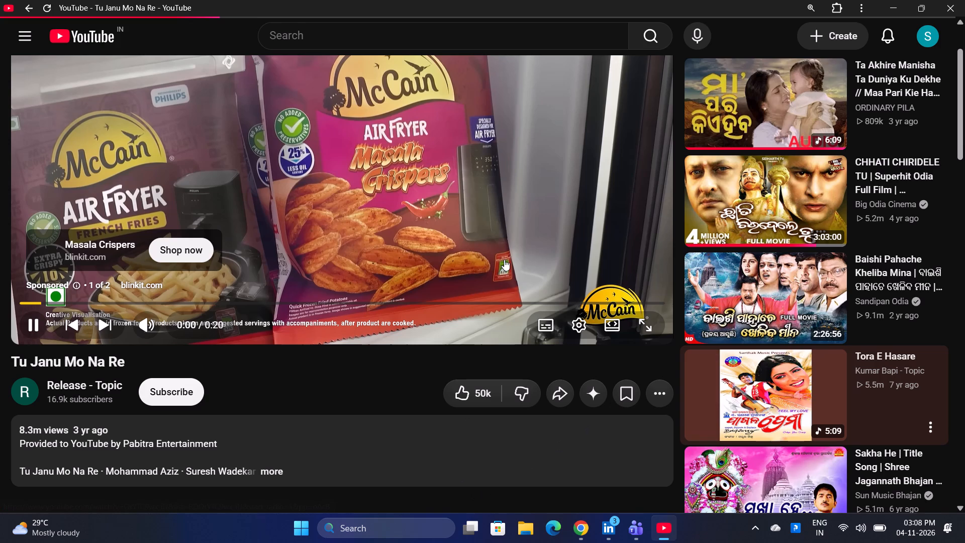
left_click(504, 259)
left_click(504, 259)
scroll(504, 259, "up", 2)
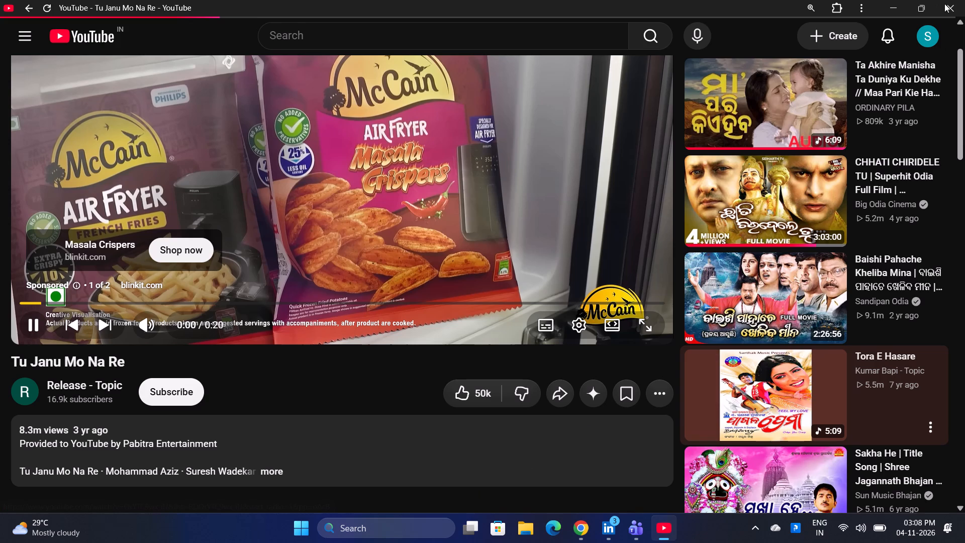
left_click(944, 4)
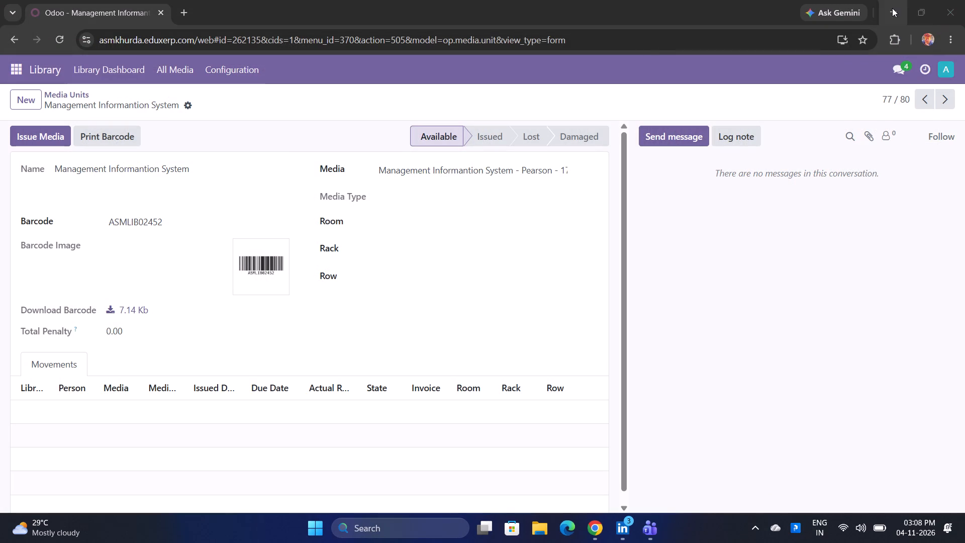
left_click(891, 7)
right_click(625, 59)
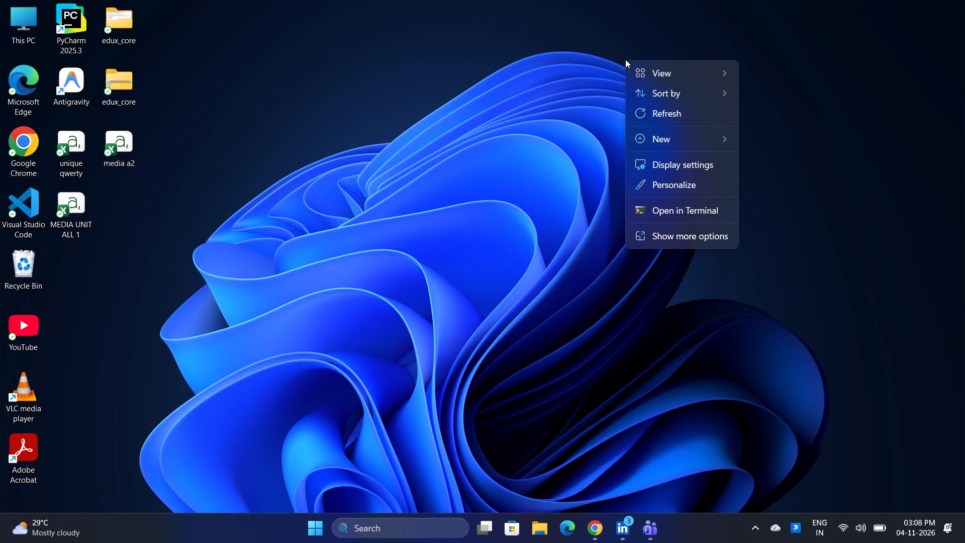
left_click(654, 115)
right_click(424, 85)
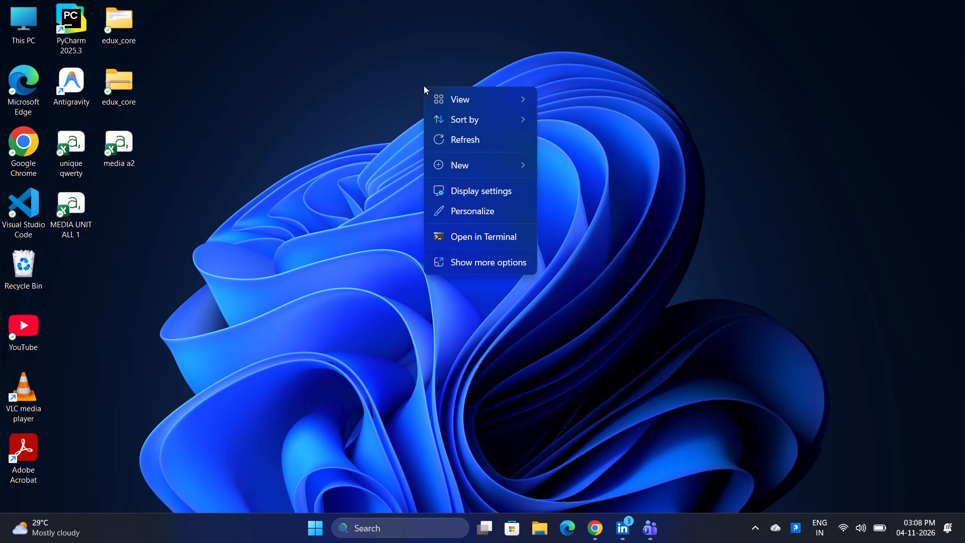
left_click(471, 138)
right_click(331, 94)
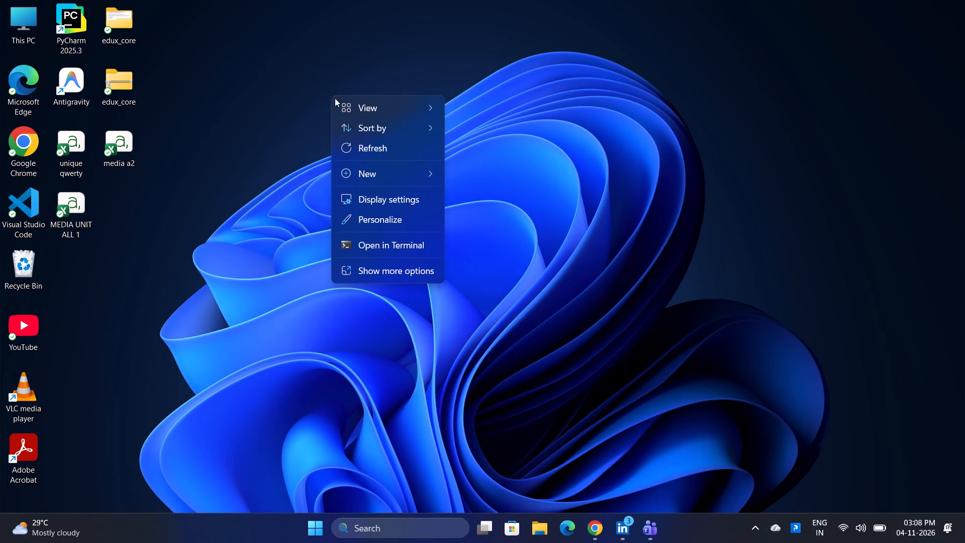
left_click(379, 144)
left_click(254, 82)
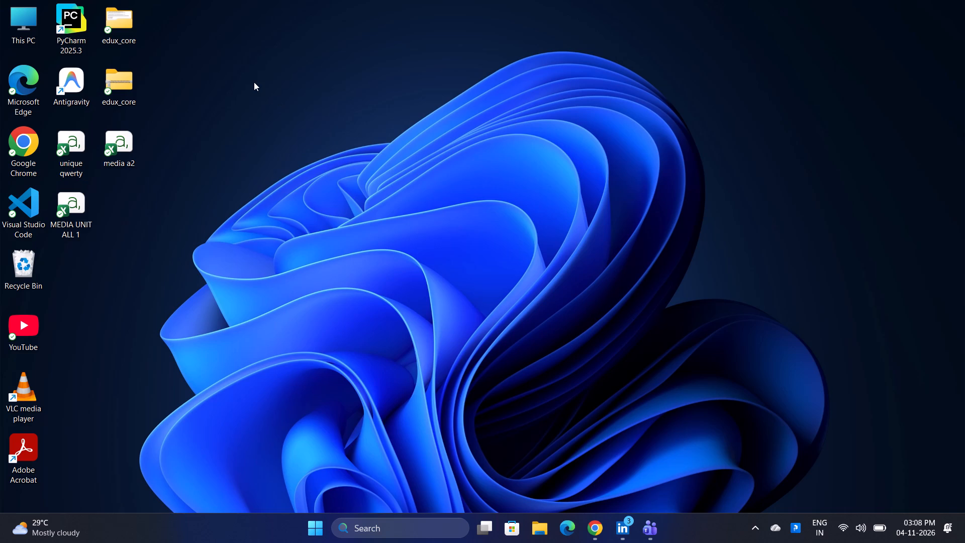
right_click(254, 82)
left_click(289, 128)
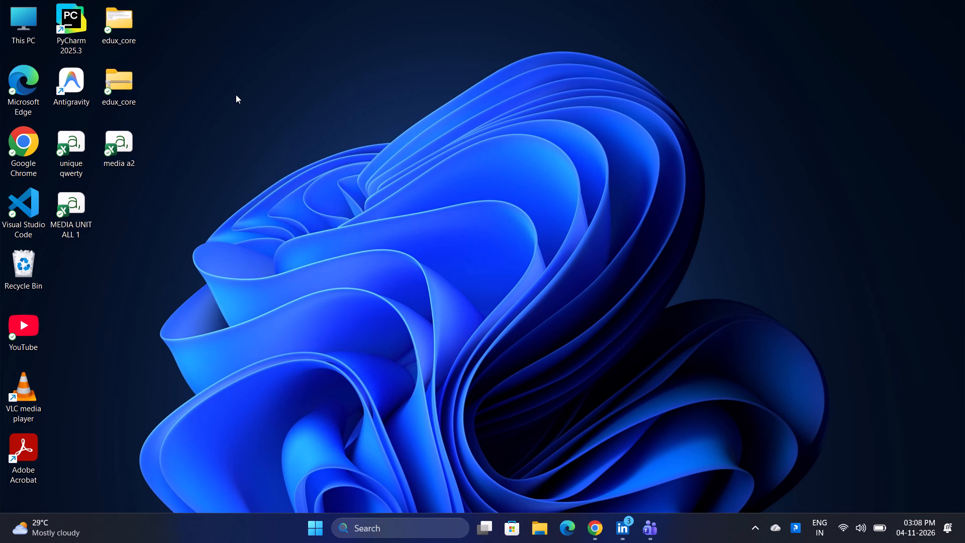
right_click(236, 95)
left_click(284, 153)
Open YouTube, view the Kedarnath Temple Yatra 2026-2027 video and the TORA E HASARE song, and minimize YouTube.
double_click(17, 332)
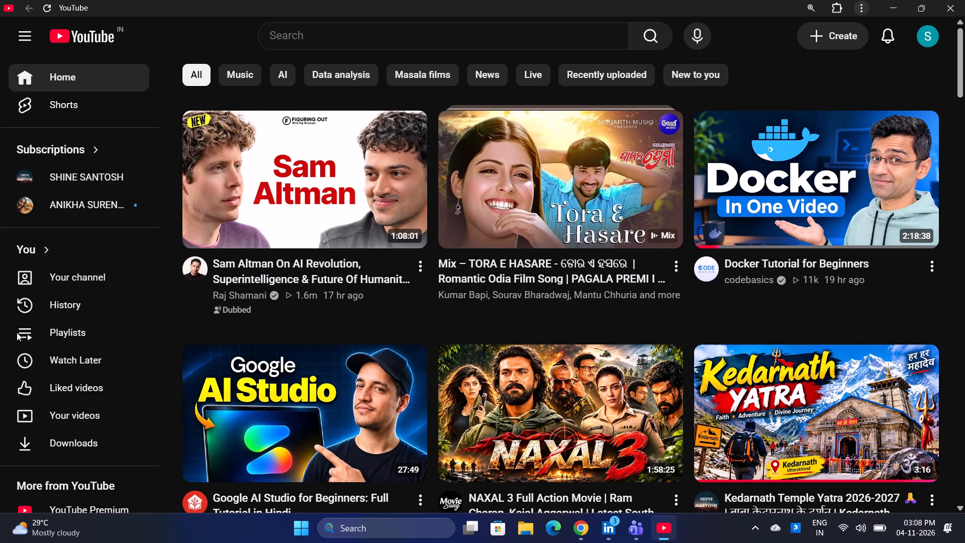
scroll(418, 301, "down", 1)
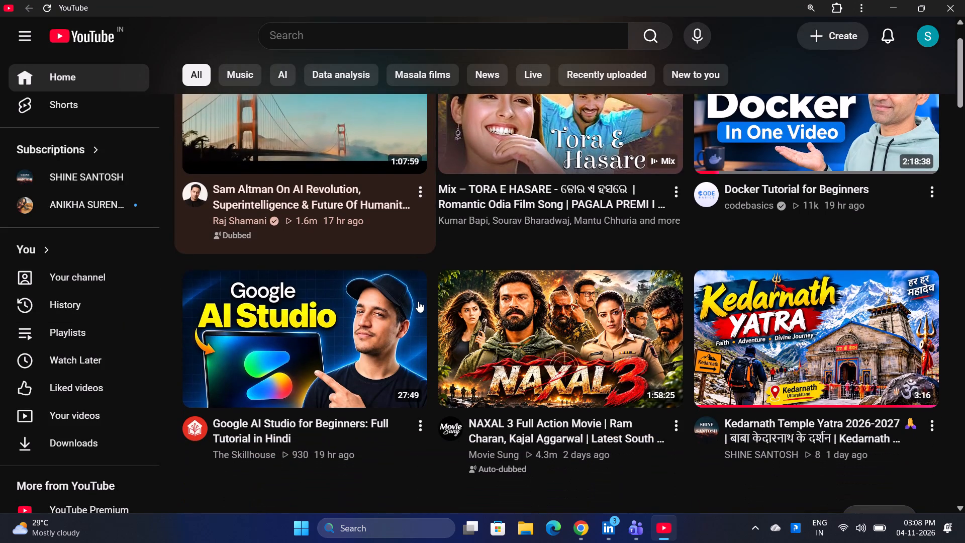
scroll(418, 301, "down", 1)
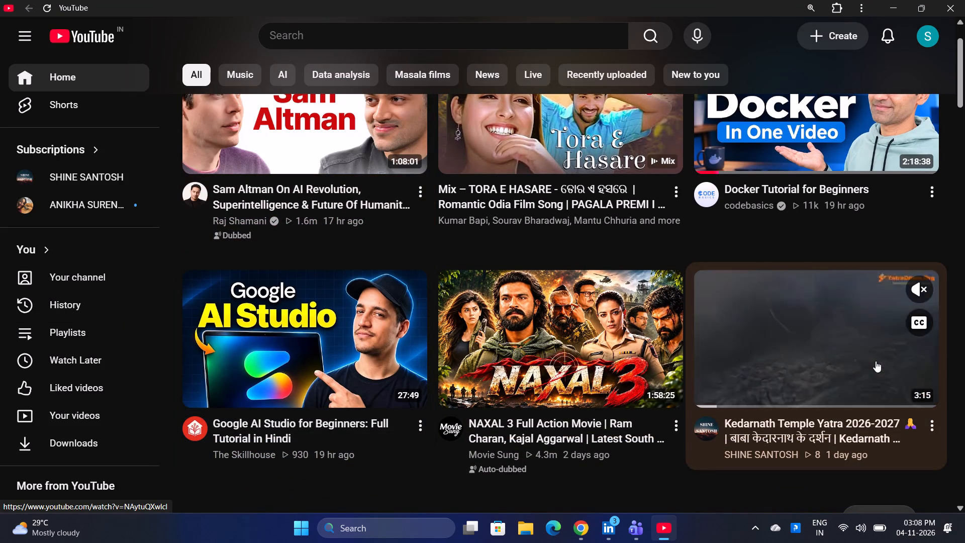
left_click(876, 361)
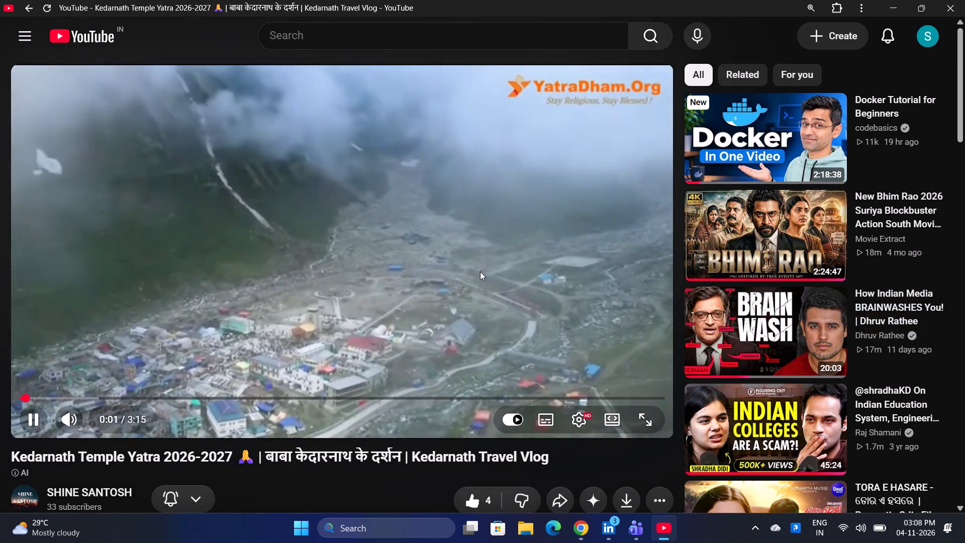
scroll(480, 271, "down", 5)
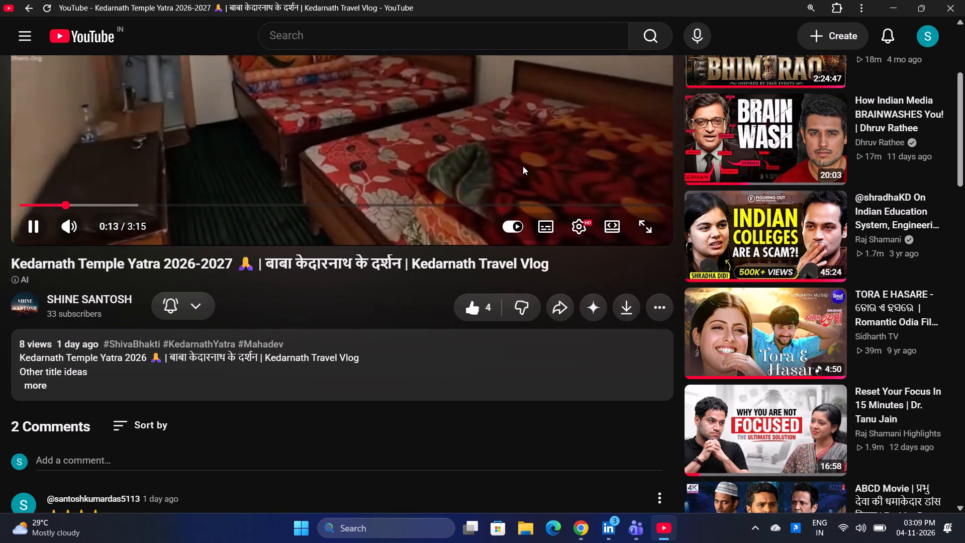
scroll(530, 164, "right", 1)
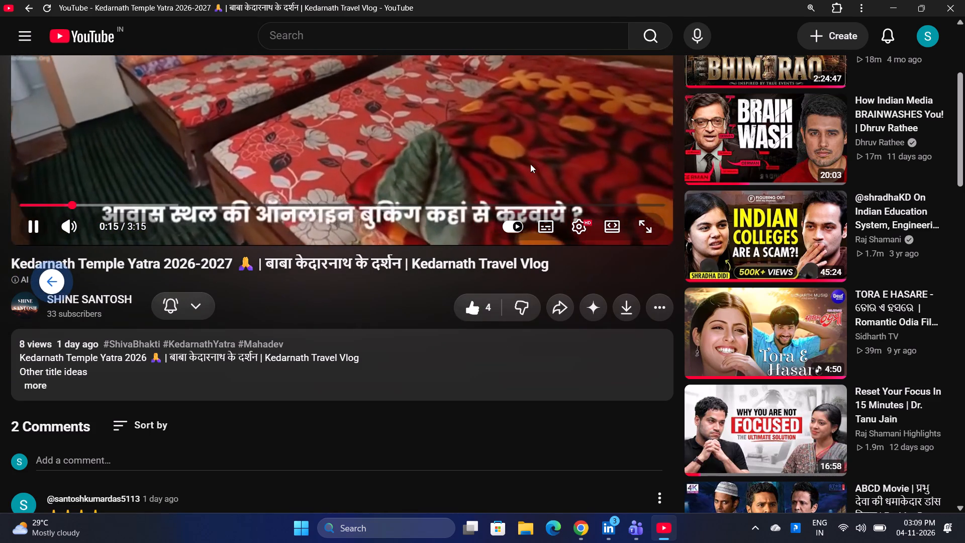
scroll(530, 164, "right", 2)
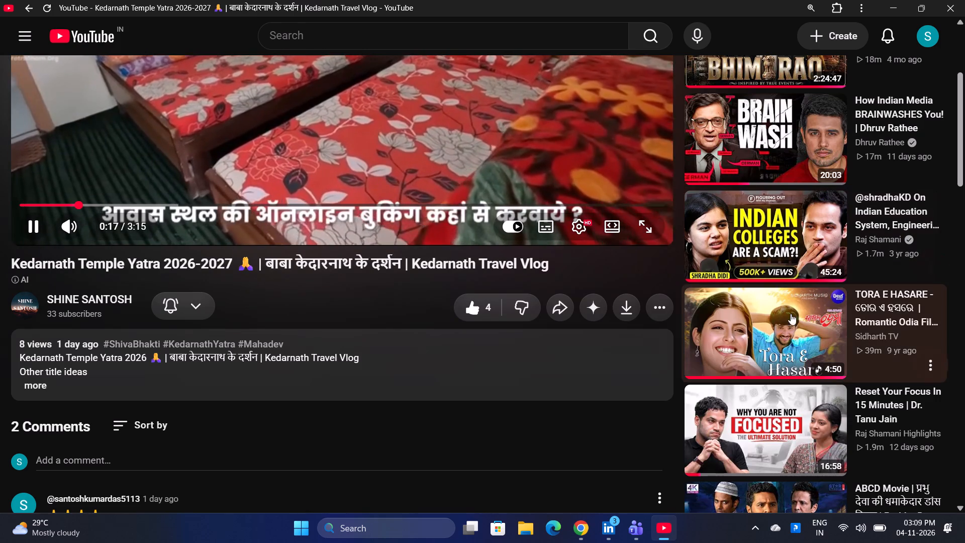
left_click(787, 322)
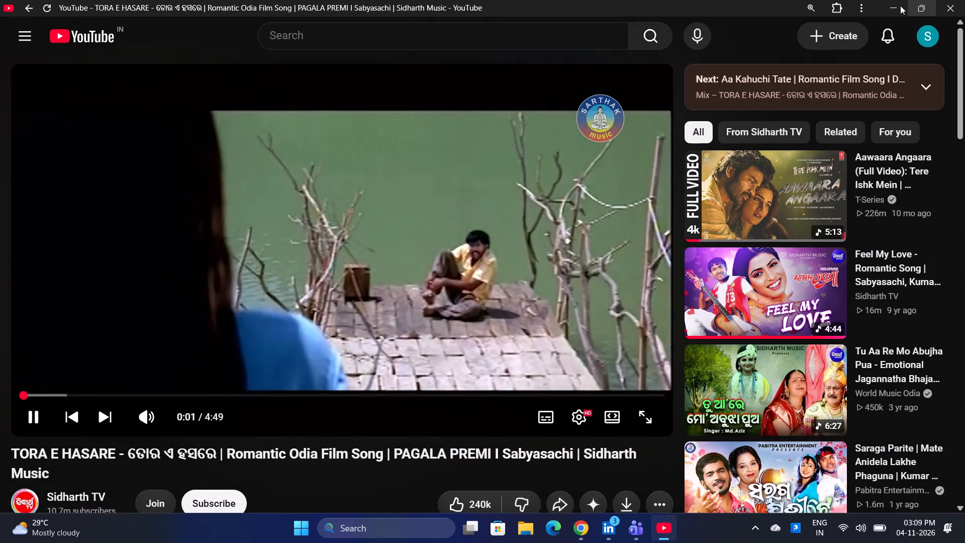
left_click(889, 6)
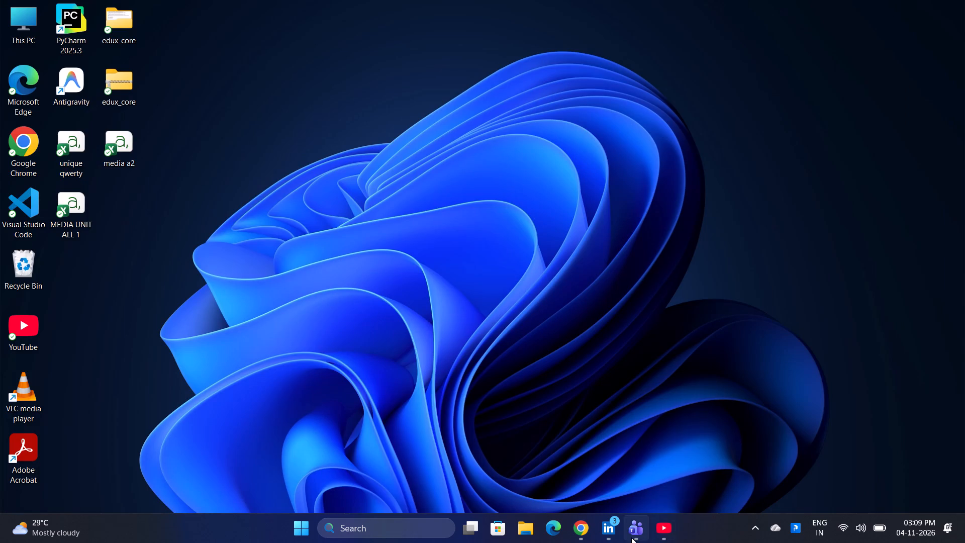
Switch back to Odoo and generate the next unit's missing barcode image by saving barcode ASMLIB0244, then saving it again as ASMLIB02448.
left_click(586, 526)
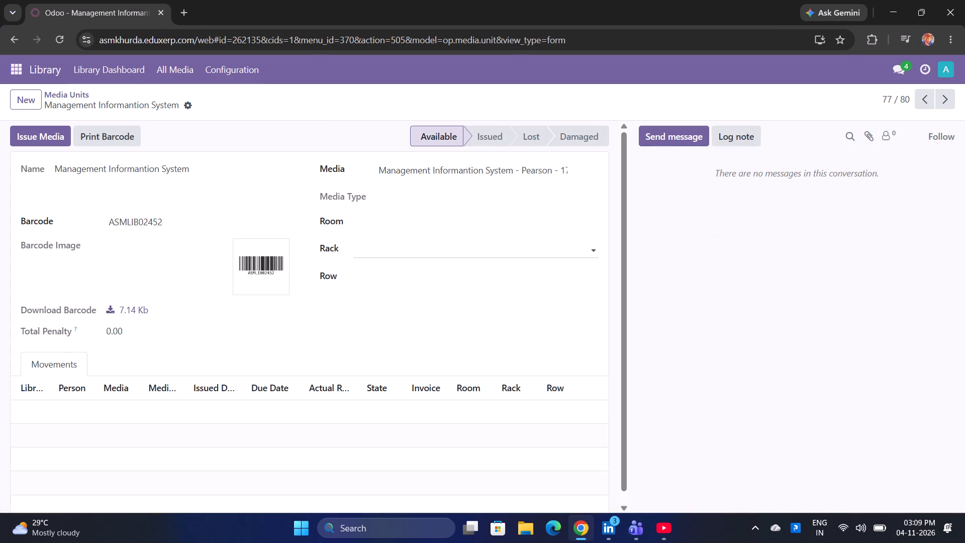
left_click(947, 96)
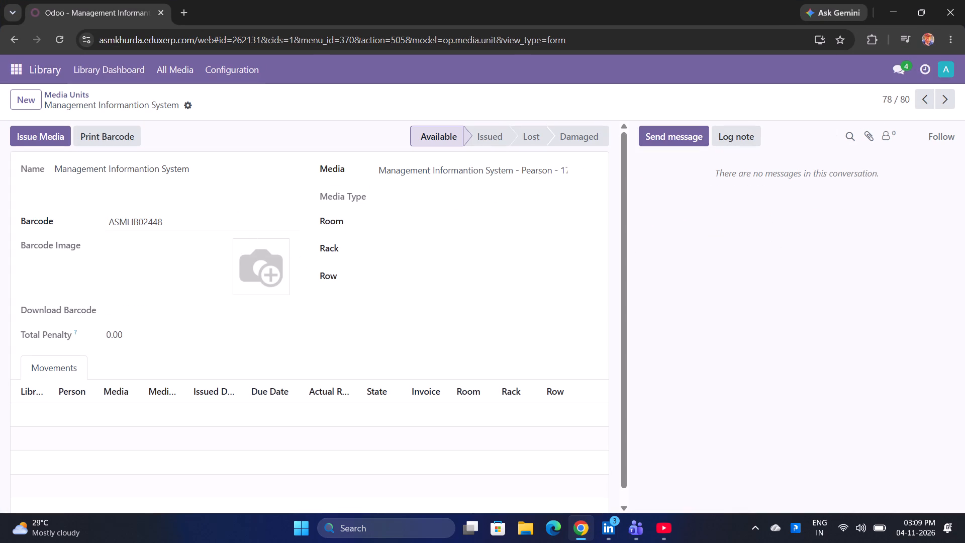
left_click(237, 225)
key("BackSpace")
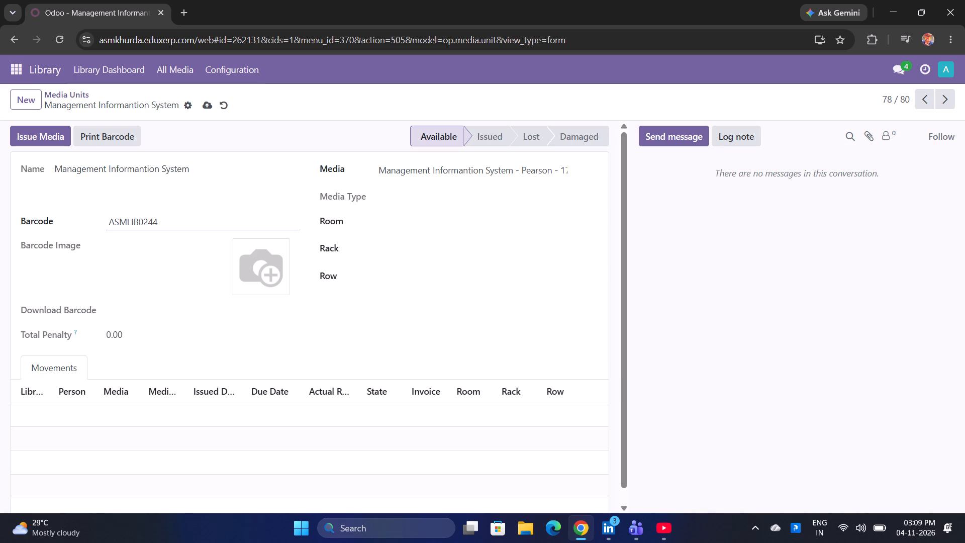
left_click(207, 108)
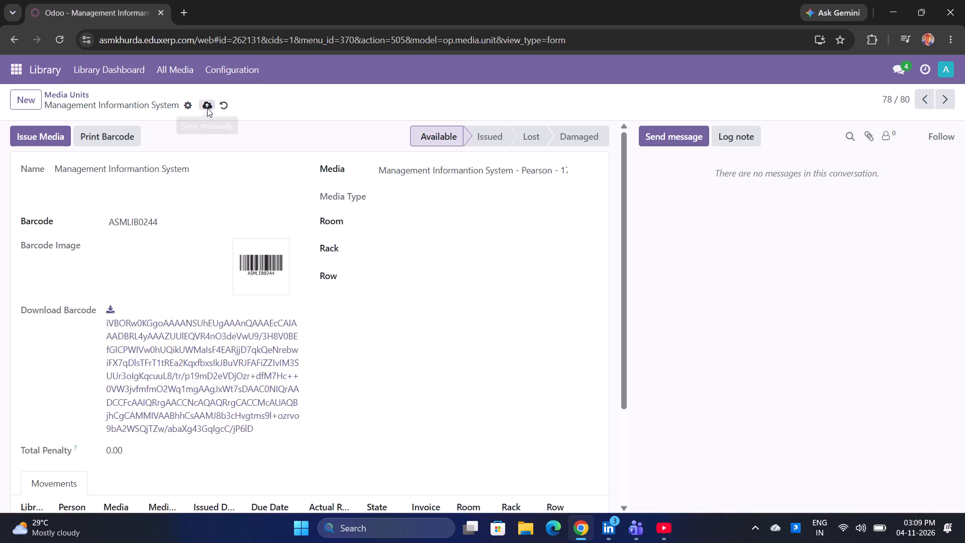
left_click(197, 225)
key("8")
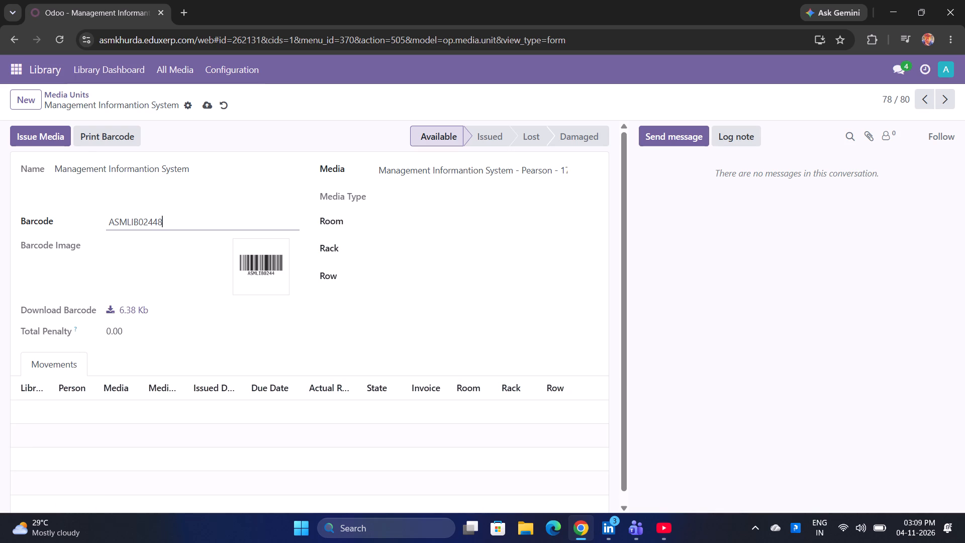
left_click(204, 107)
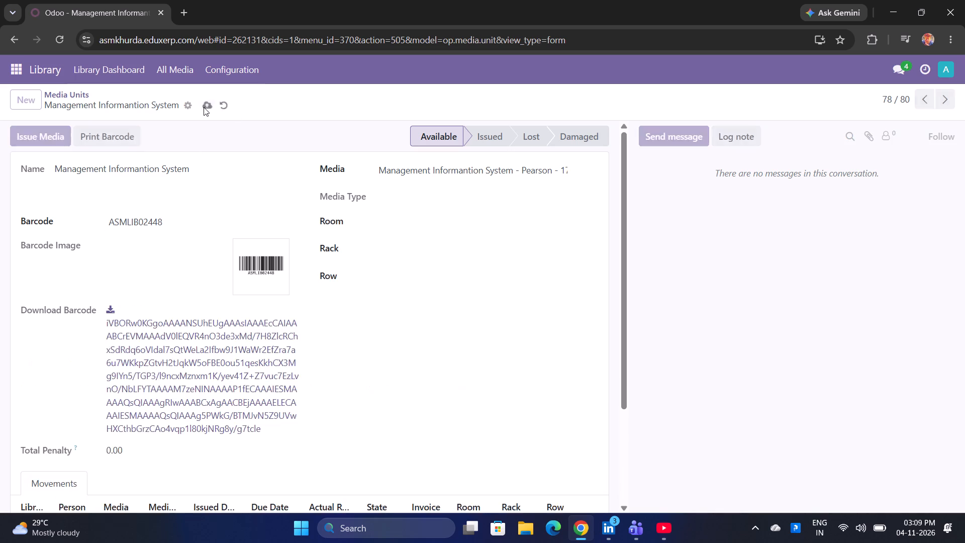
Regenerate the next Management Informantion System unit's barcode image by saving barcode ASMLIB0292, then saving it again as ASMLIB02922.
left_click(943, 96)
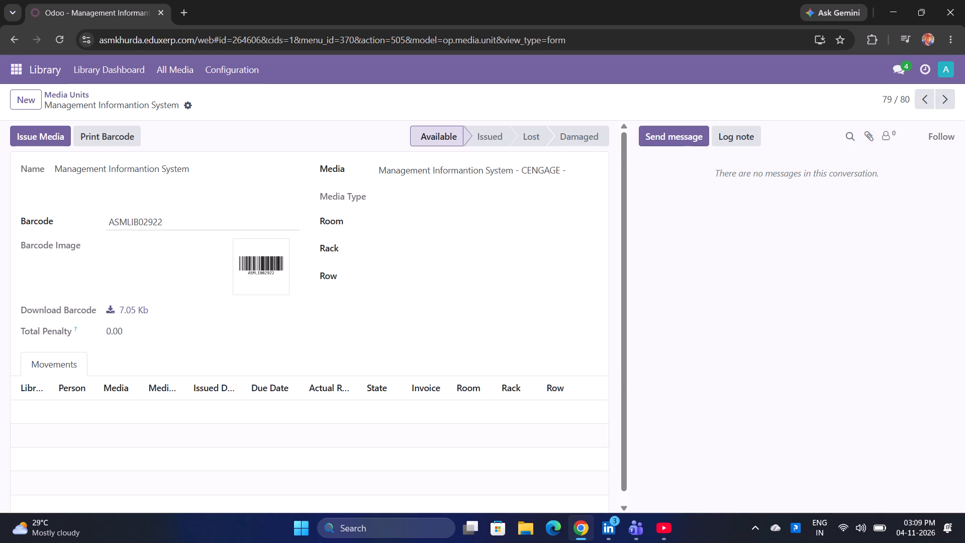
left_click(284, 216)
key("BackSpace")
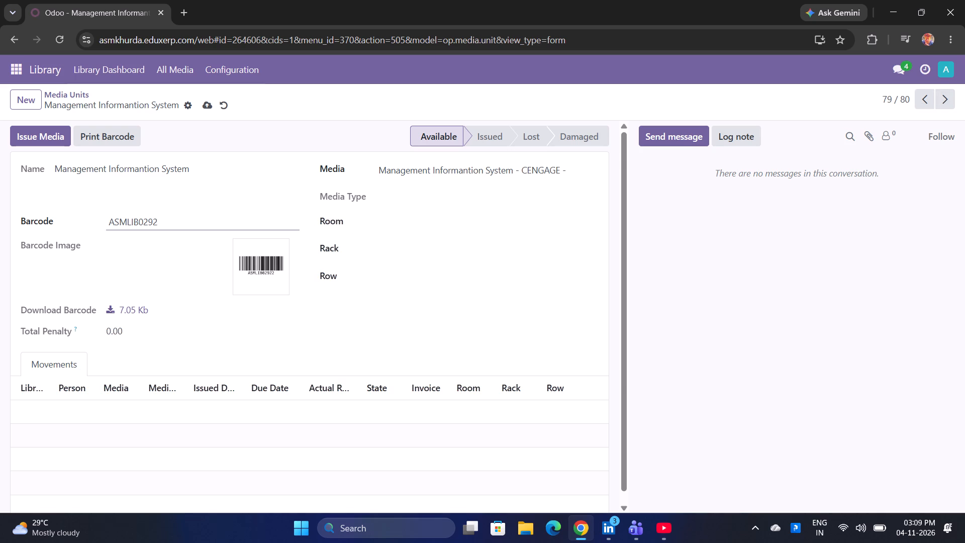
left_click(206, 100)
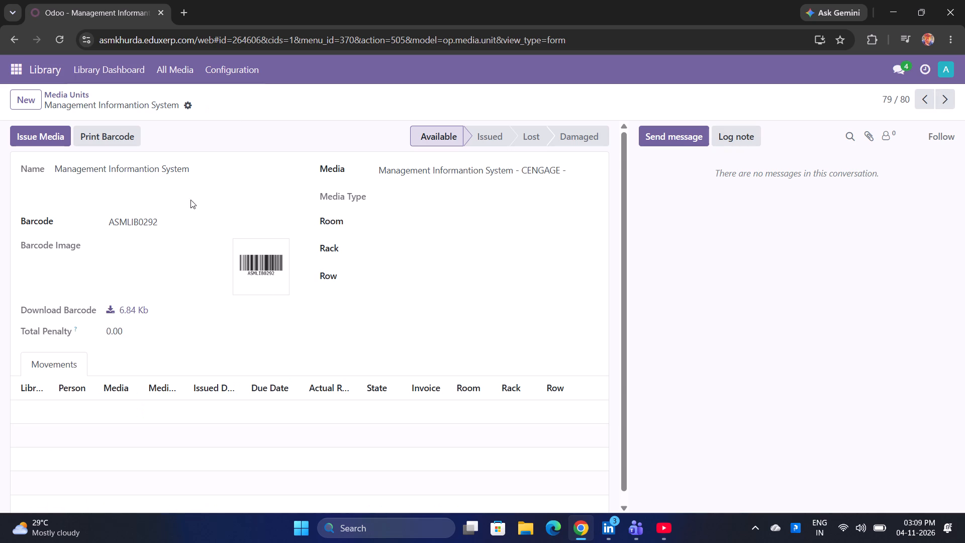
left_click(193, 224)
key("2")
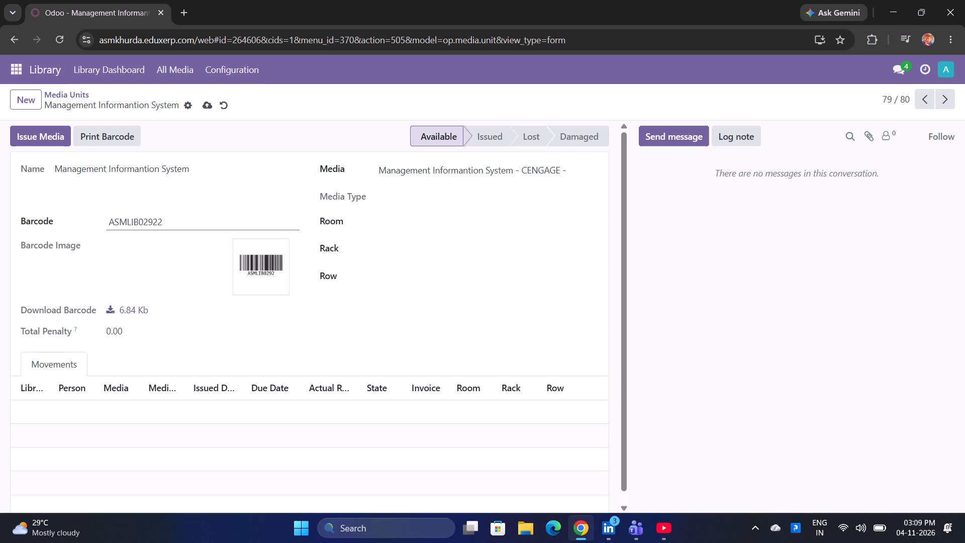
left_click(208, 103)
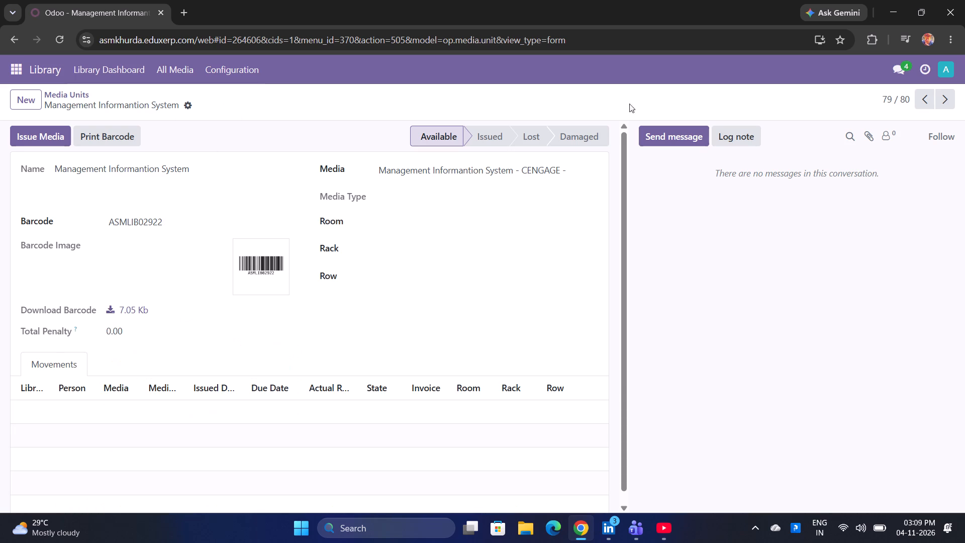
Check the following units' barcode images, then look through the Media Units list for units still missing one.
left_click(939, 94)
left_click(948, 95)
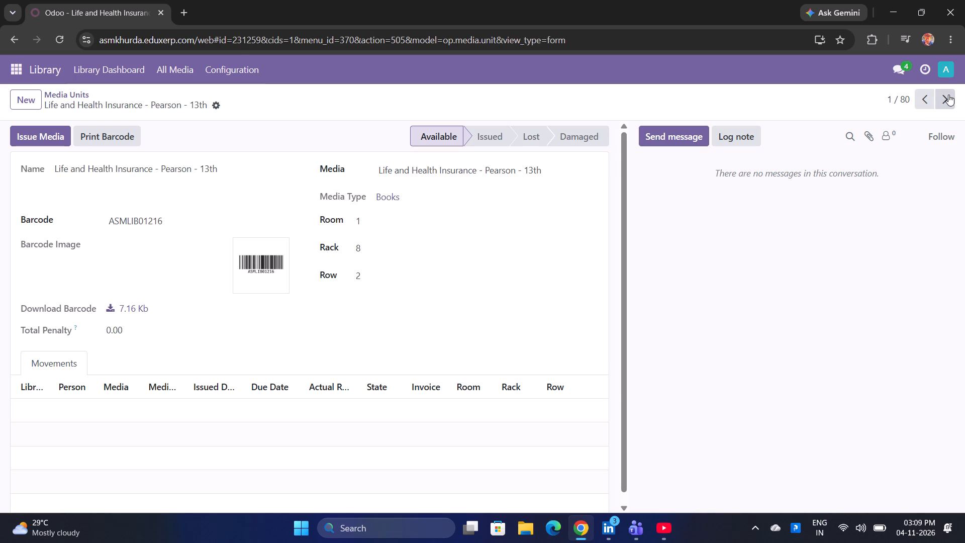
left_click(70, 95)
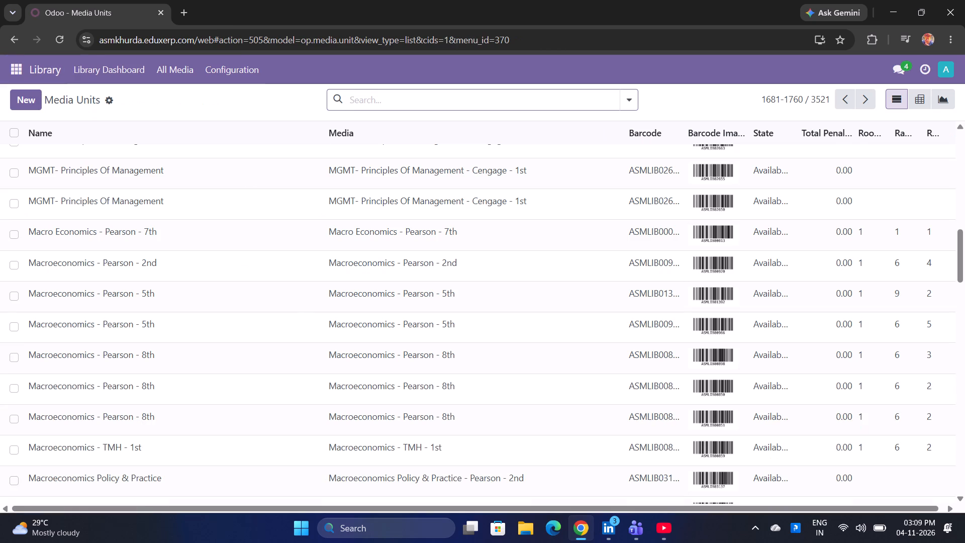
scroll(527, 289, "down", 3)
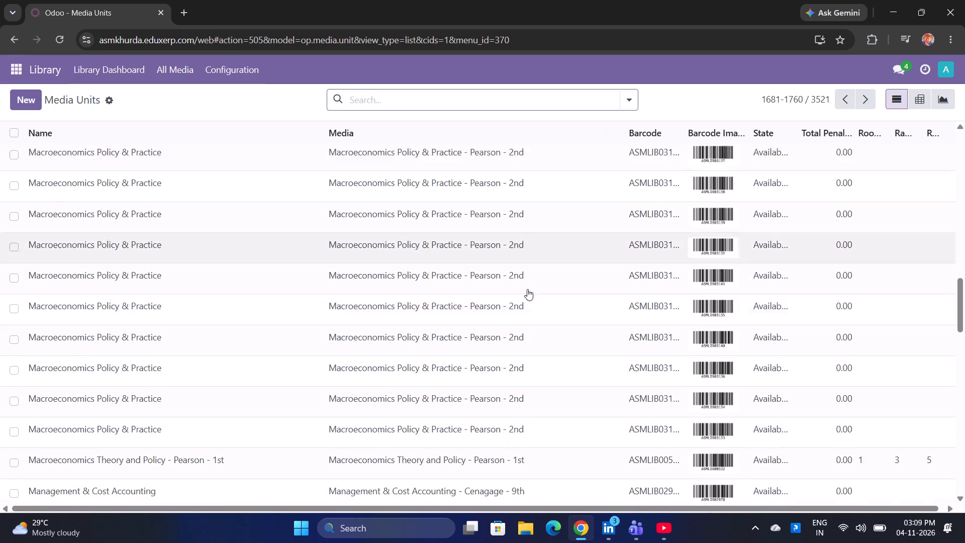
scroll(527, 289, "down", 9)
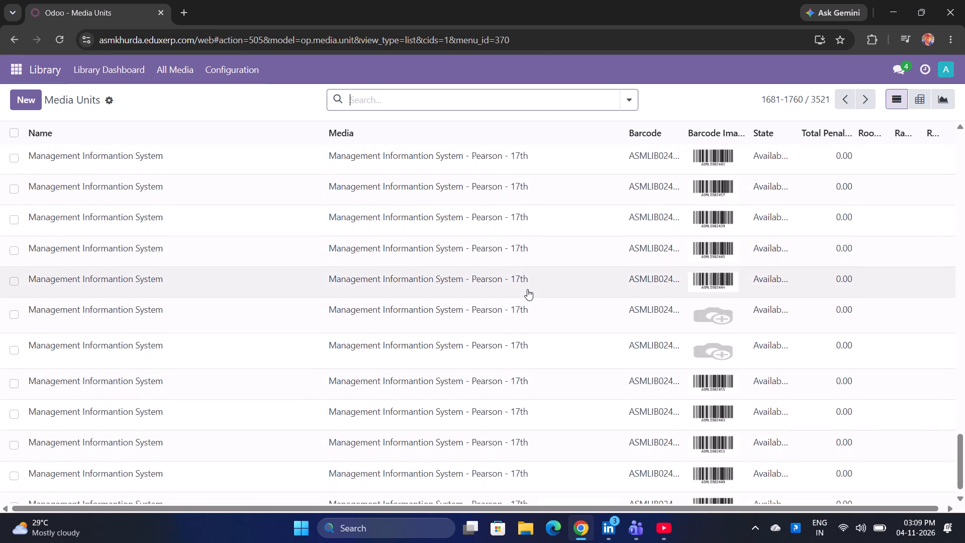
Generate the first listed Management Informantion System unit's missing barcode image by saving barcode ASMLIB0244, then saving it again as ASMLIB02447.
left_click(563, 309)
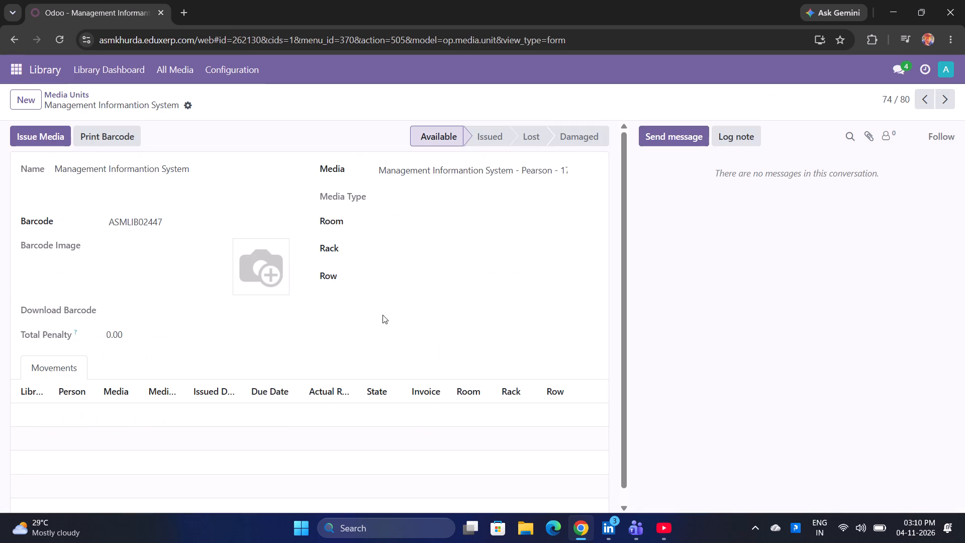
left_click(177, 227)
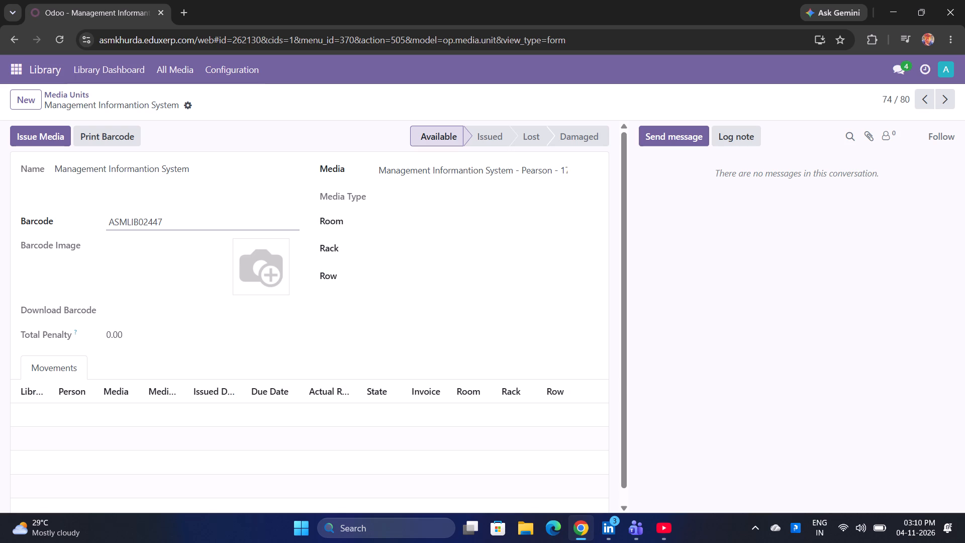
key("BackSpace")
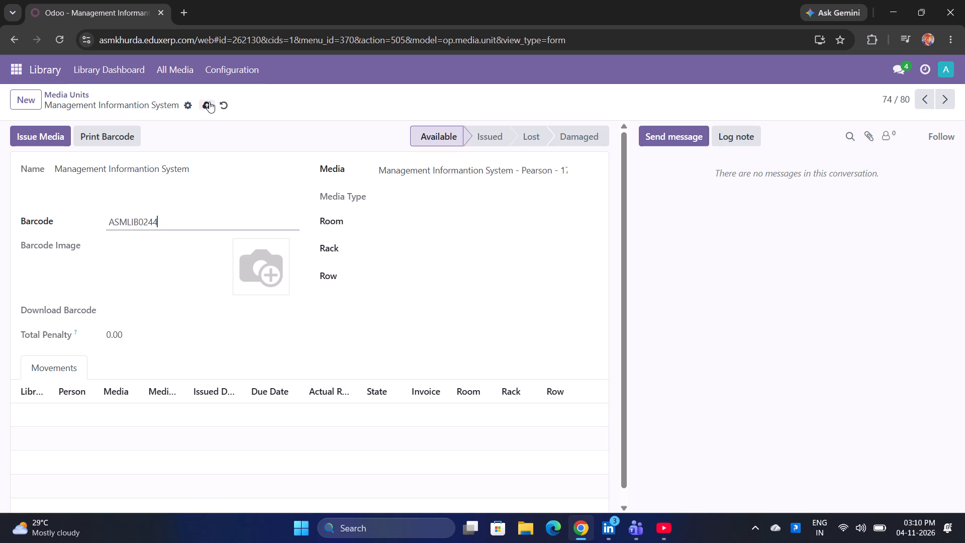
left_click(210, 102)
left_click(203, 224)
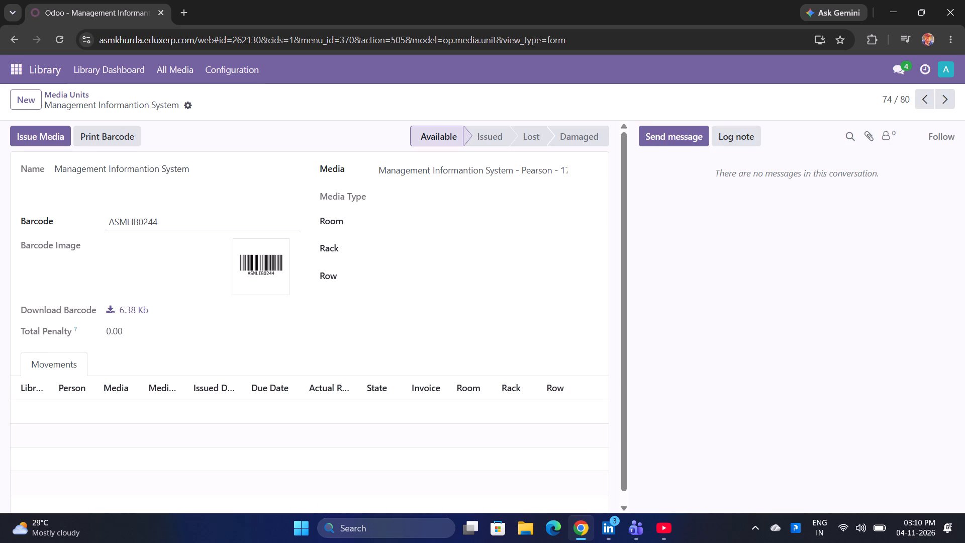
key("7")
left_click(206, 101)
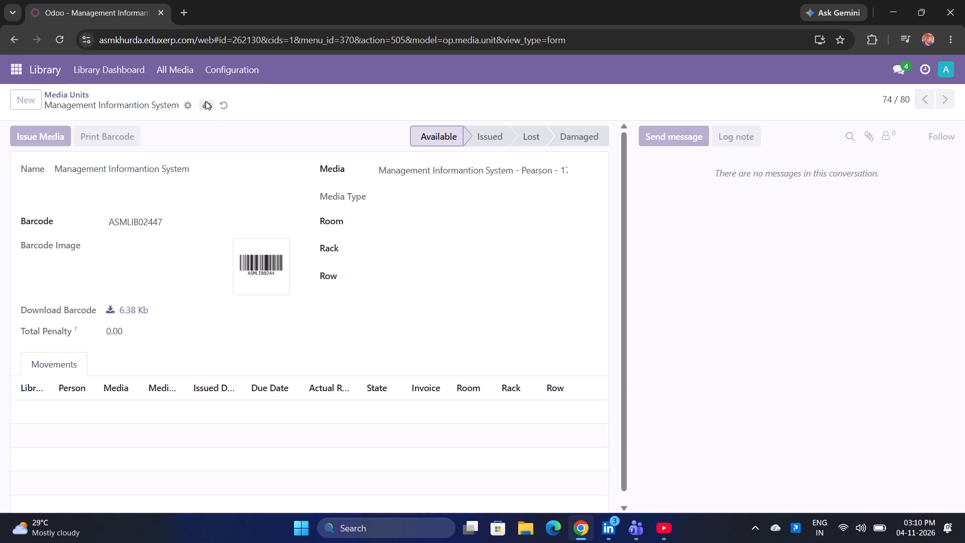
Generate the next Management Informantion System unit's missing barcode image by saving barcode ASMLIB0245, then saving it again as ASMLIB02453.
left_click(66, 98)
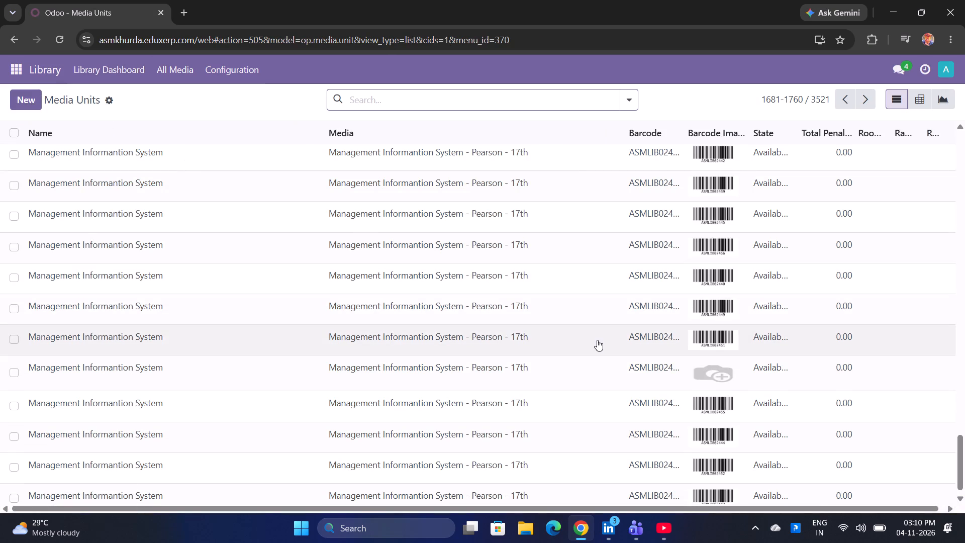
left_click(627, 366)
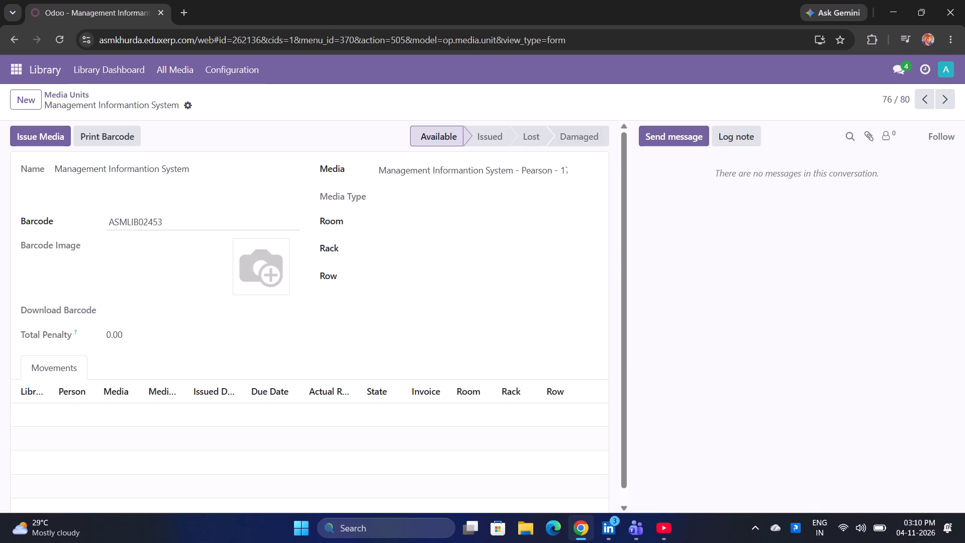
left_click(194, 218)
key("BackSpace")
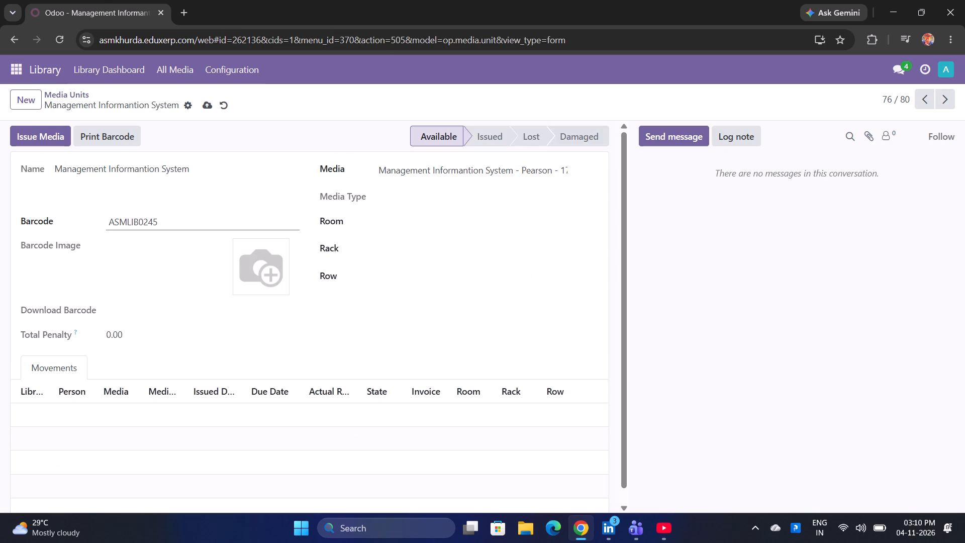
left_click(206, 102)
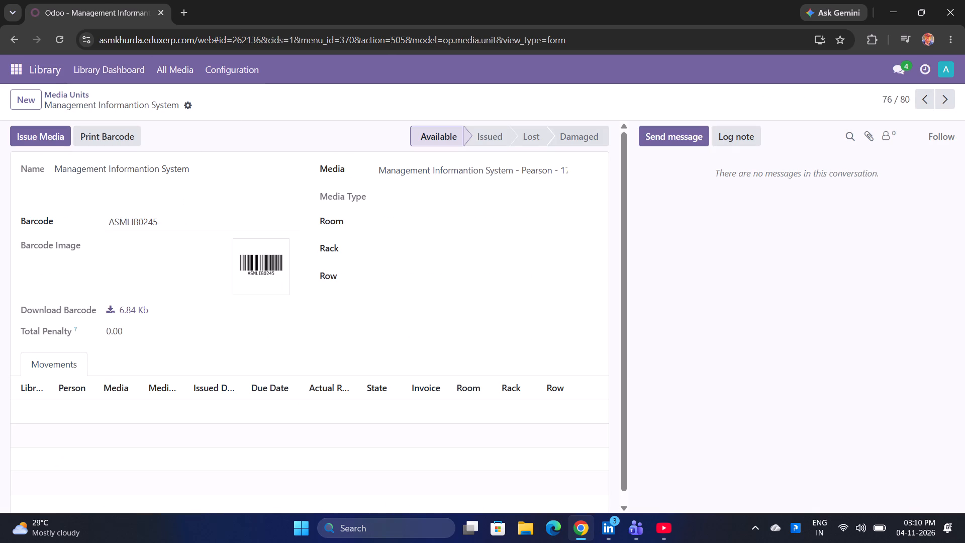
left_click(185, 221)
key("9")
key("BackSpace")
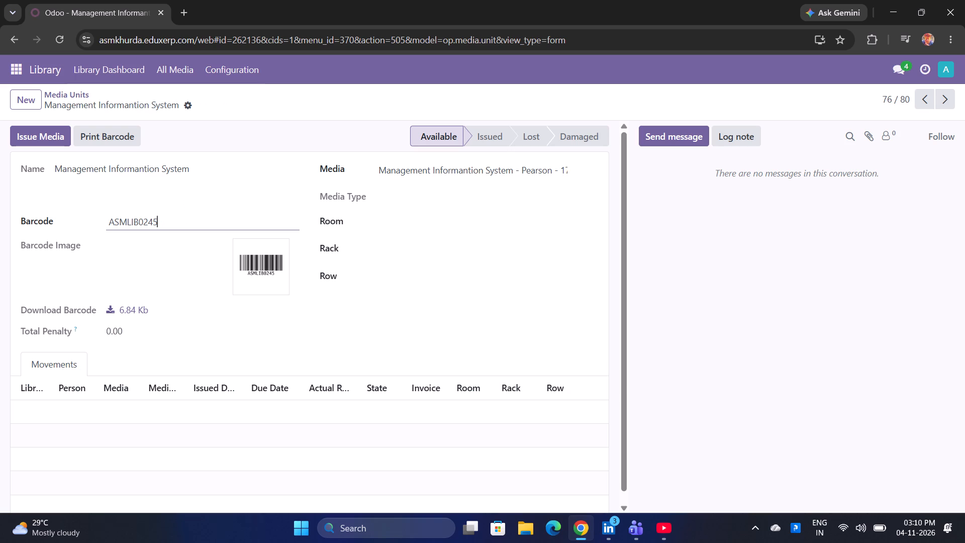
key("3")
left_click(207, 103)
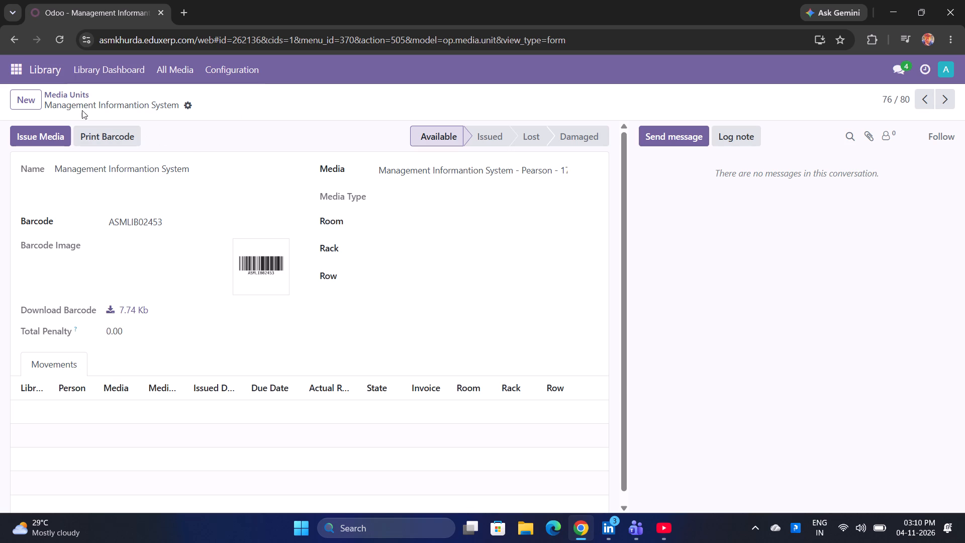
Return to the Media Units list and examine records 1681-1760 for units still missing a barcode image.
left_click(64, 93)
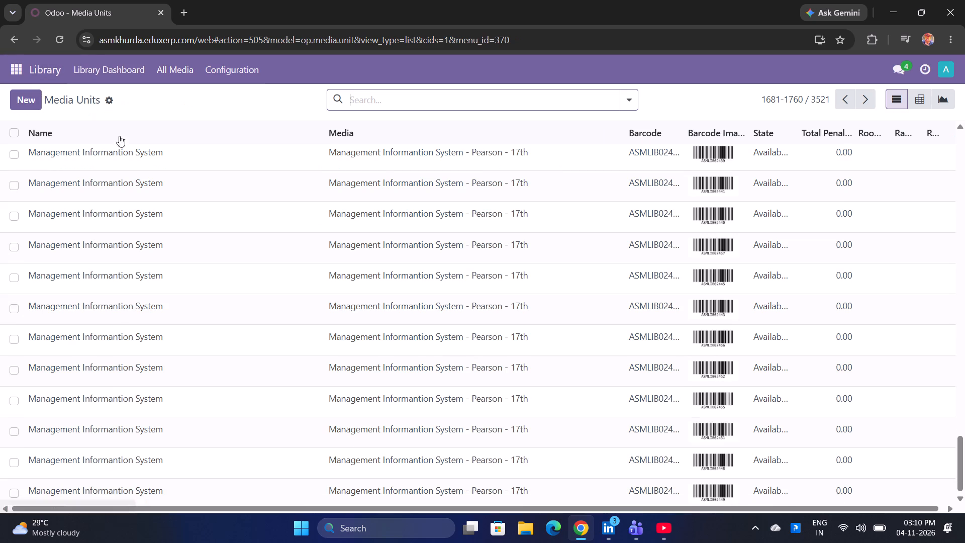
scroll(535, 329, "down", 4)
scroll(535, 329, "up", 3)
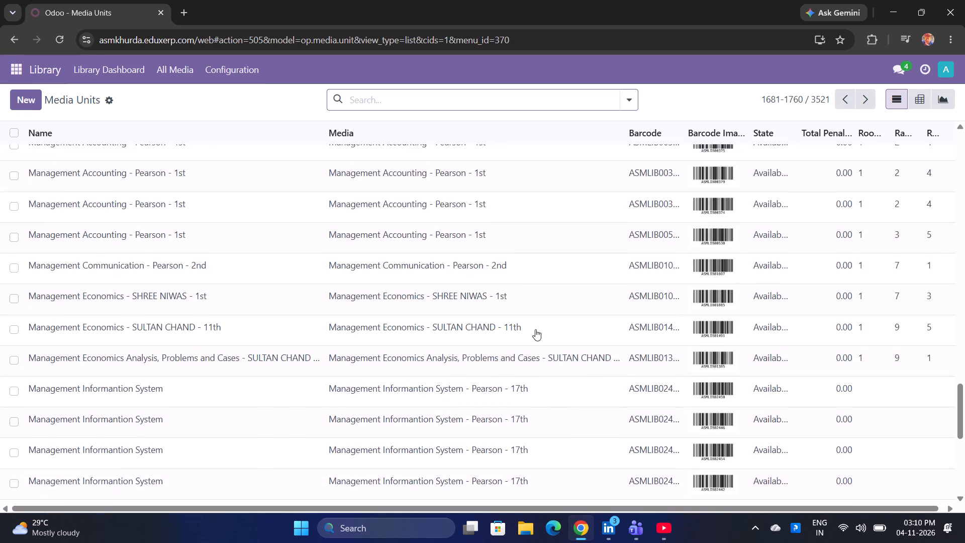
scroll(535, 329, "up", 8)
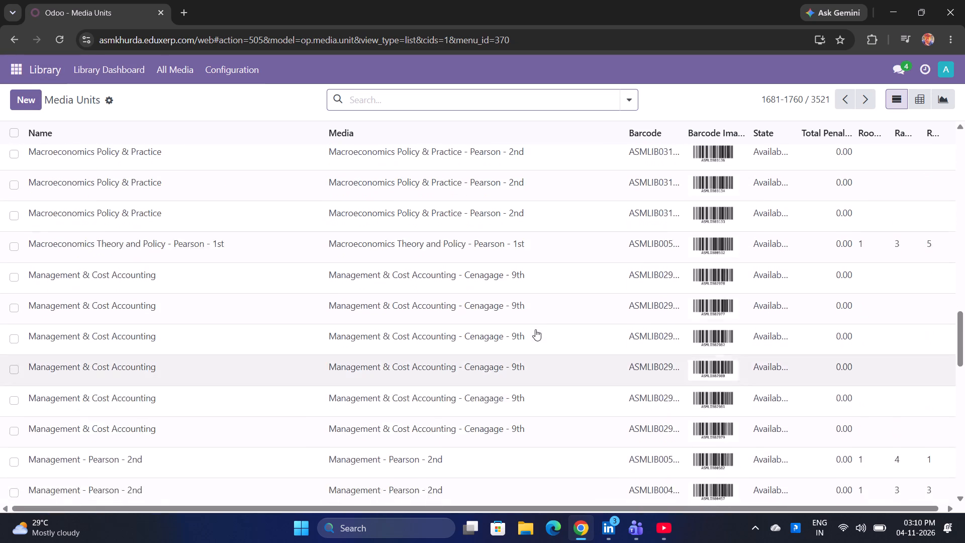
scroll(535, 329, "up", 5)
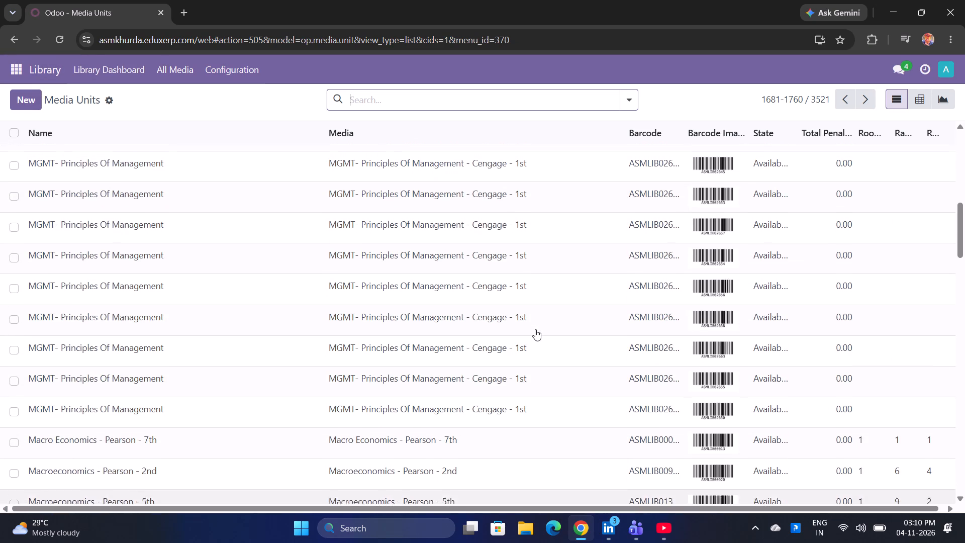
scroll(535, 329, "up", 9)
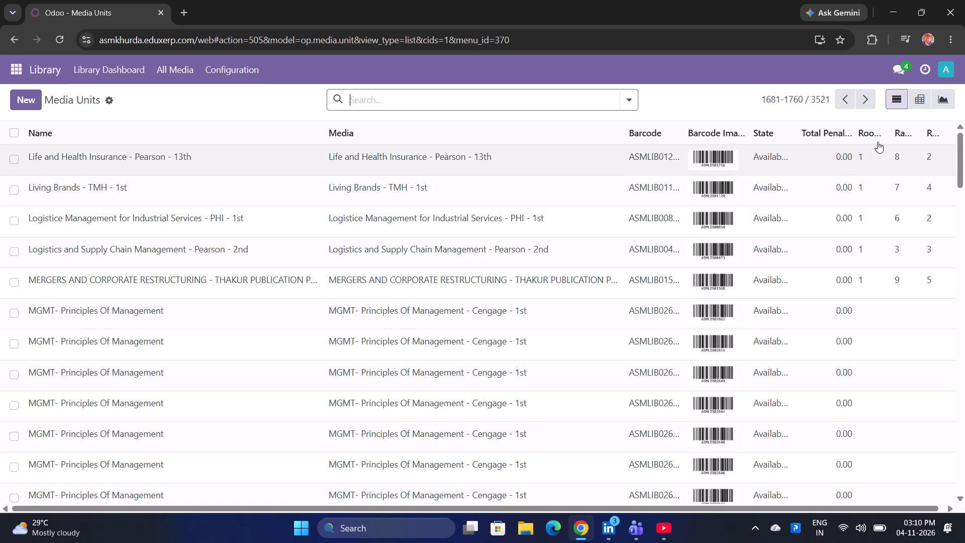
Examine the barcode images on the following Media Units pages, records 1761-1840 and 1841-1920.
left_click(864, 104)
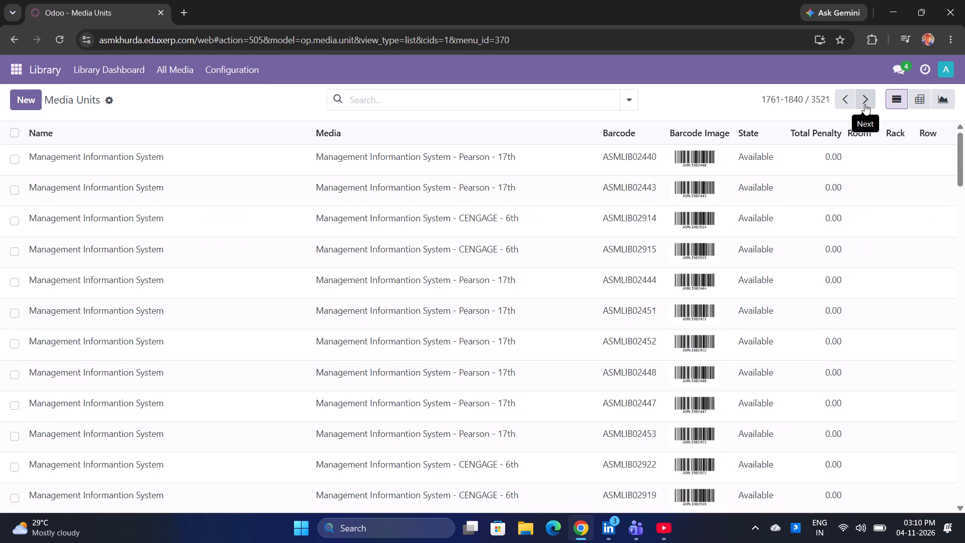
scroll(828, 243, "up", 5)
scroll(828, 243, "down", 3)
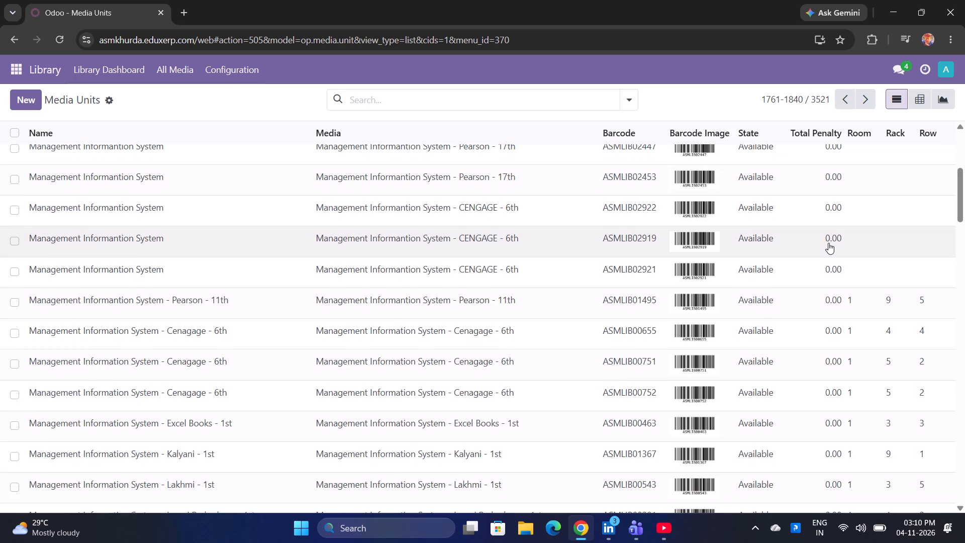
scroll(828, 243, "down", 7)
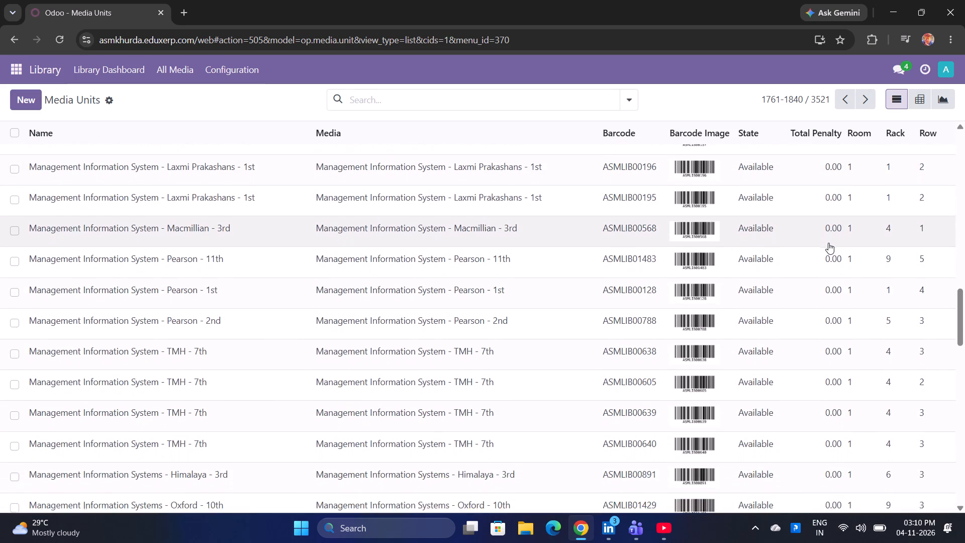
scroll(828, 243, "down", 7)
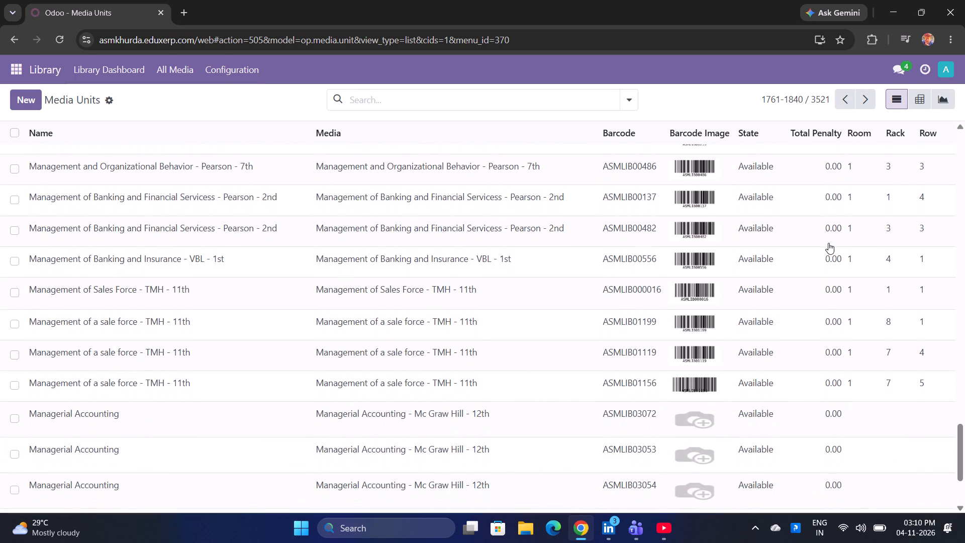
scroll(828, 243, "down", 3)
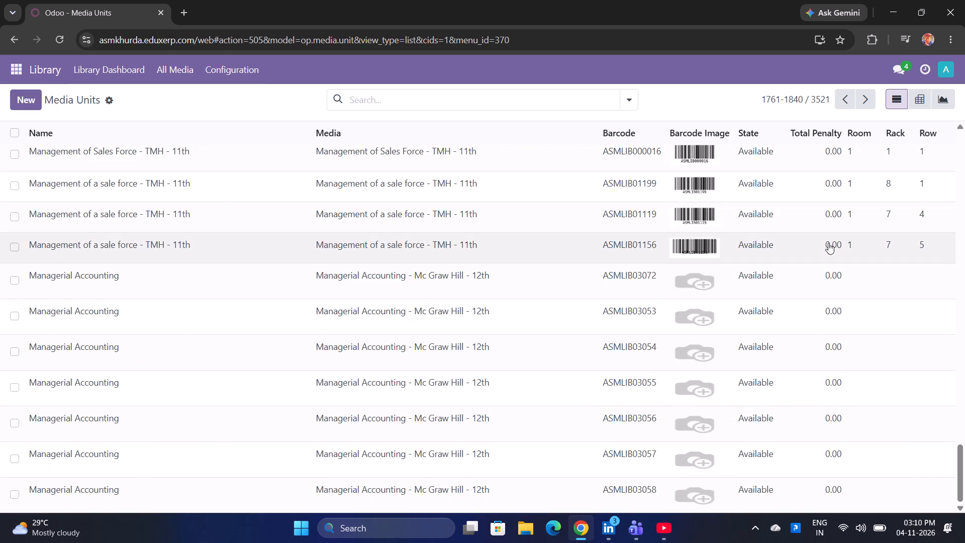
left_click(870, 101)
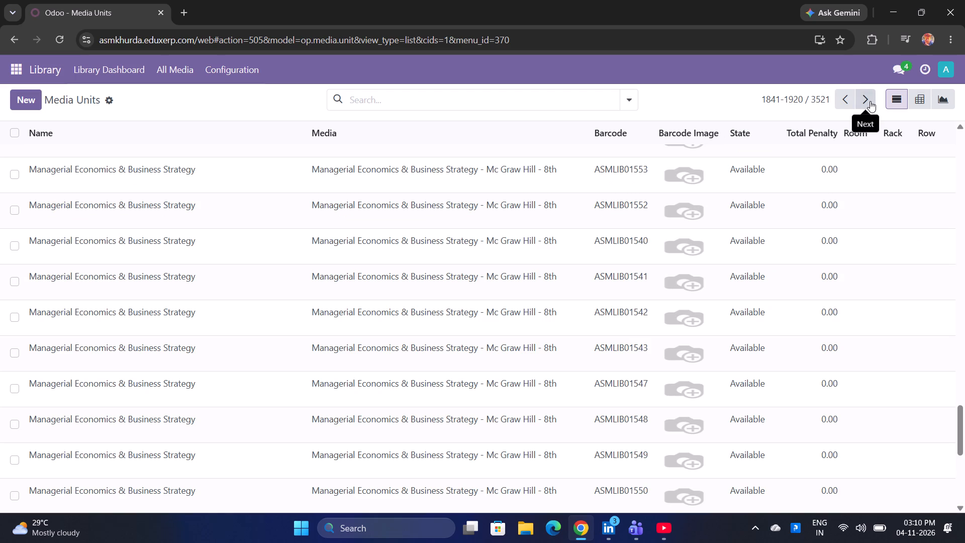
Go back to Media Units records 1761-1840 and recheck the whole page for missing barcode images.
left_click(845, 99)
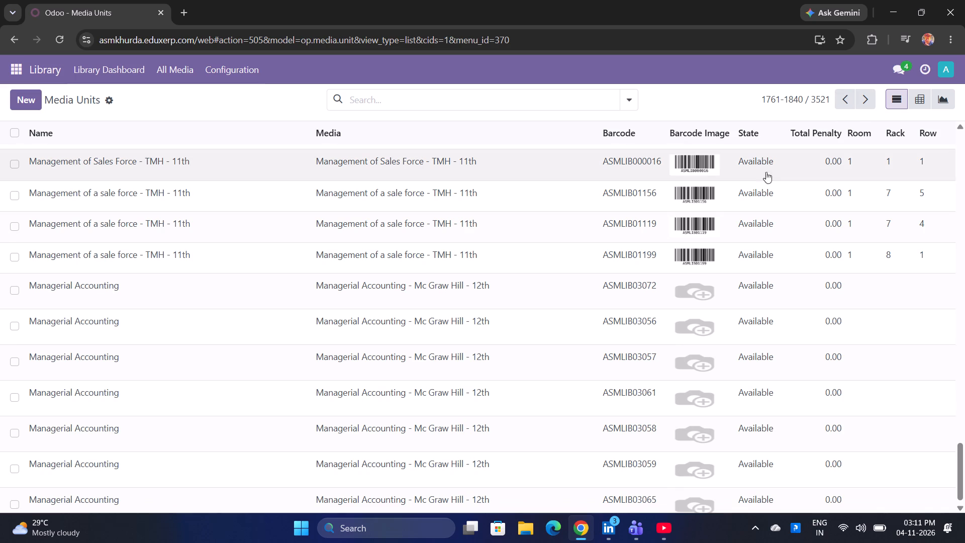
scroll(753, 255, "up", 15)
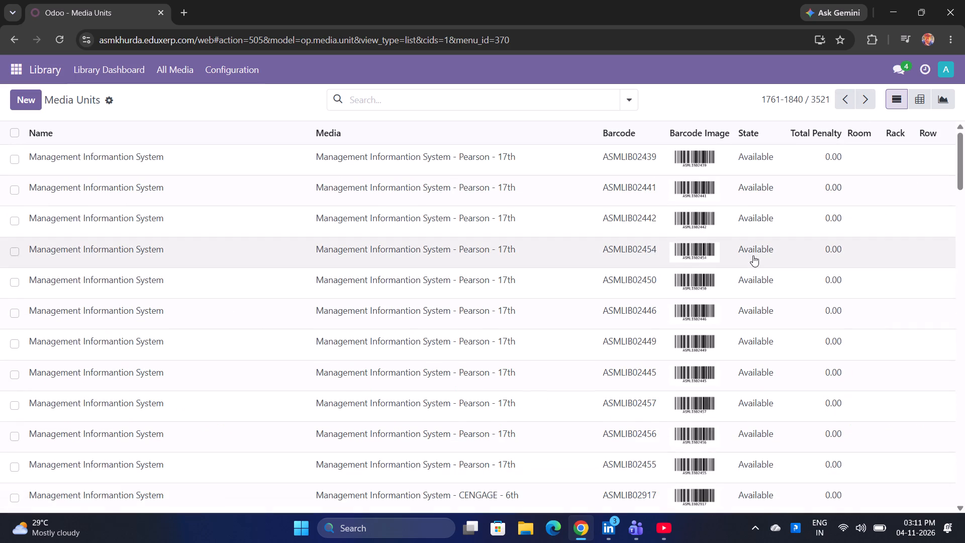
scroll(753, 255, "down", 10)
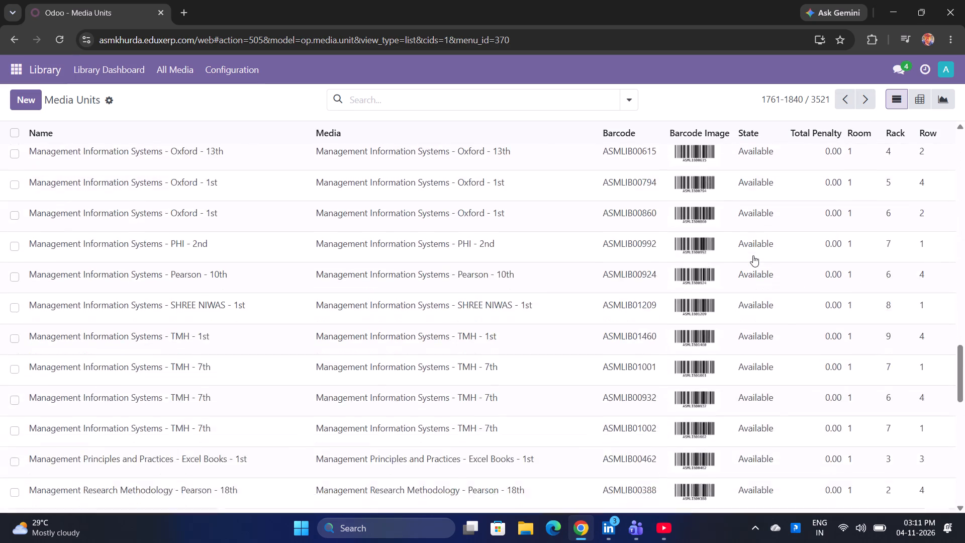
scroll(753, 255, "down", 9)
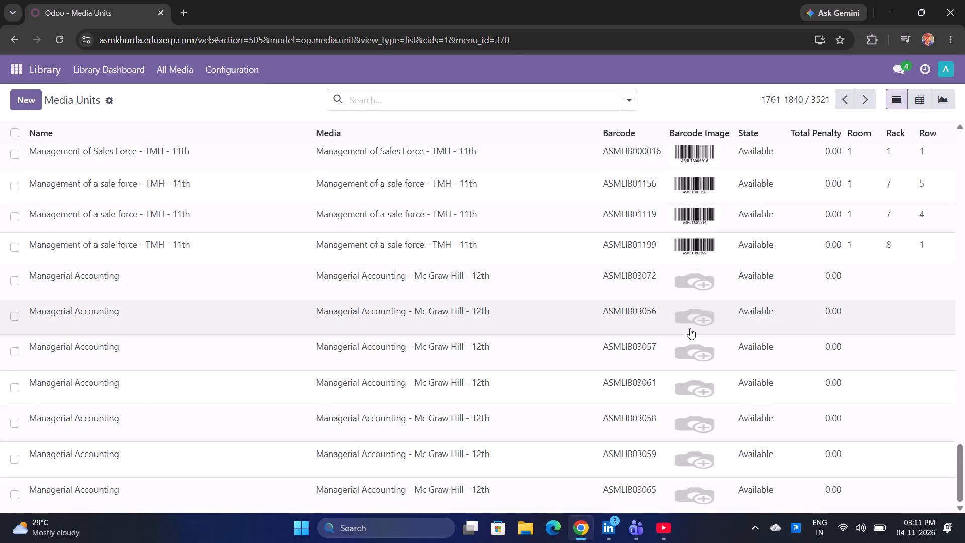
scroll(690, 328, "down", 9)
scroll(690, 328, "up", 7)
scroll(690, 328, "down", 13)
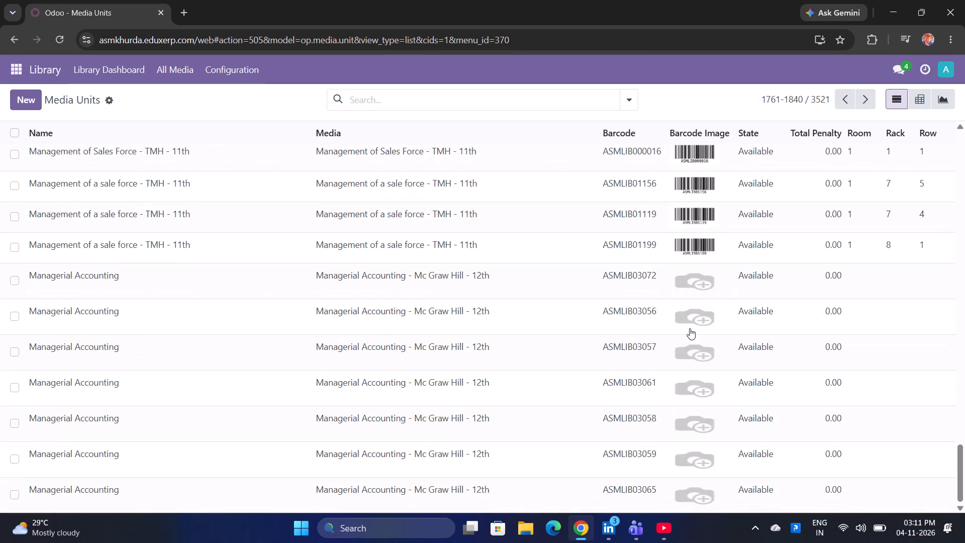
scroll(235, 138, "down", 4)
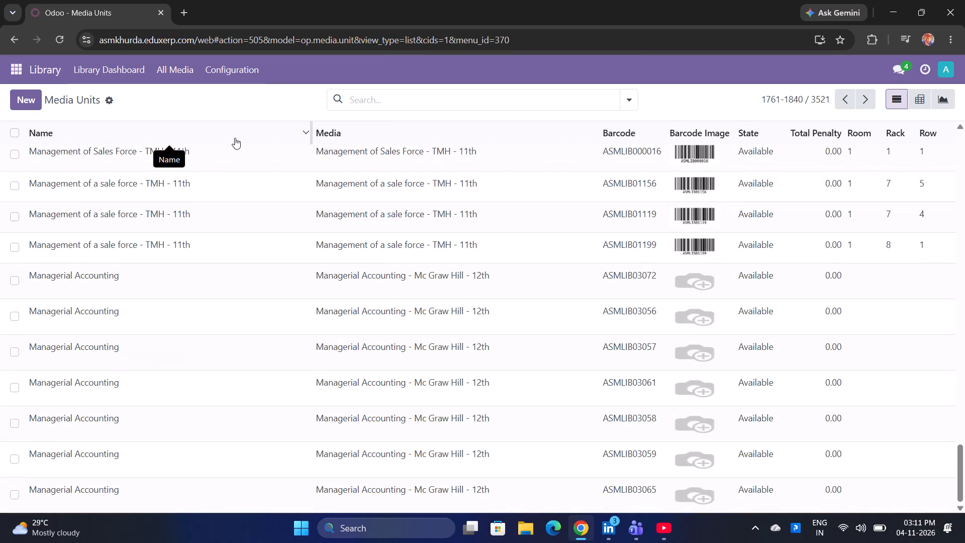
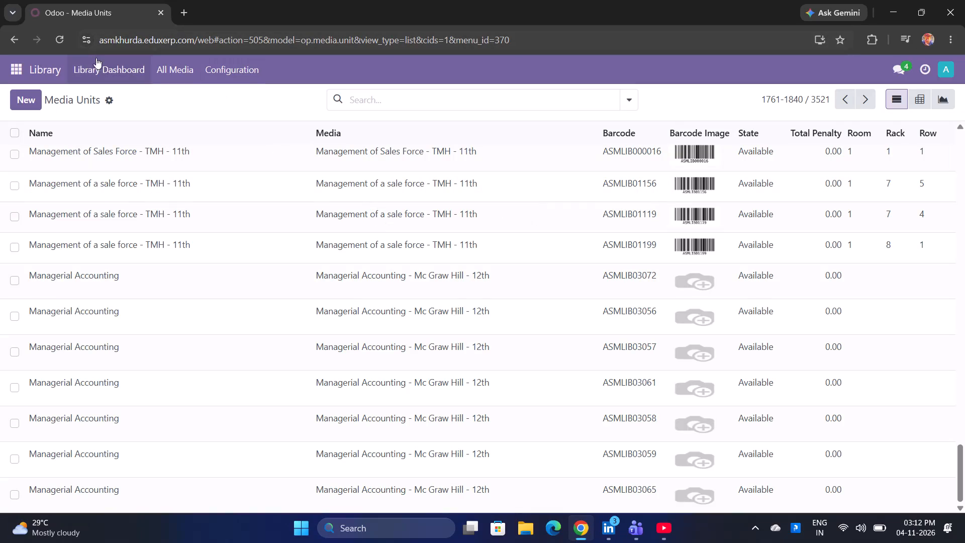
Reload the Media Units list and look through the first page, records 1-80, for missing barcode images.
left_click(56, 37)
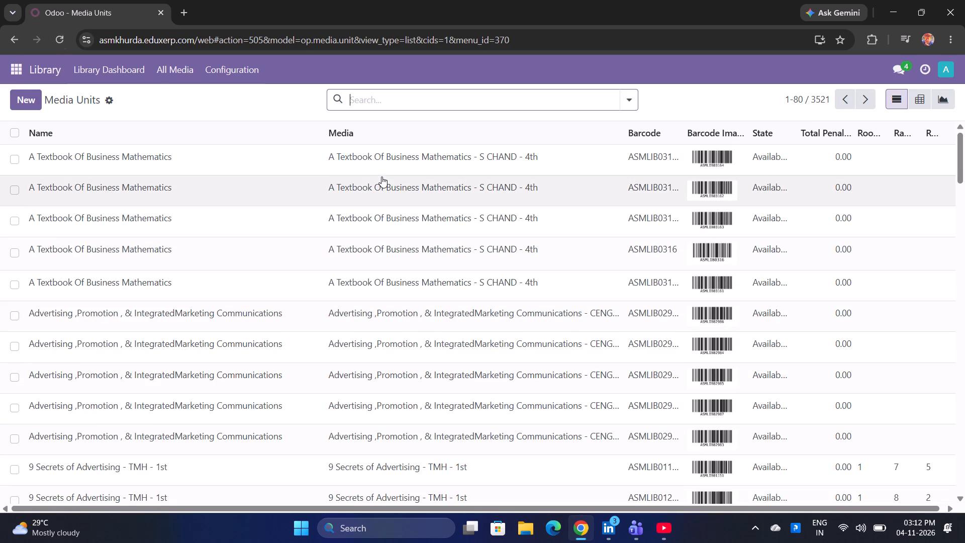
scroll(500, 338, "down", 15)
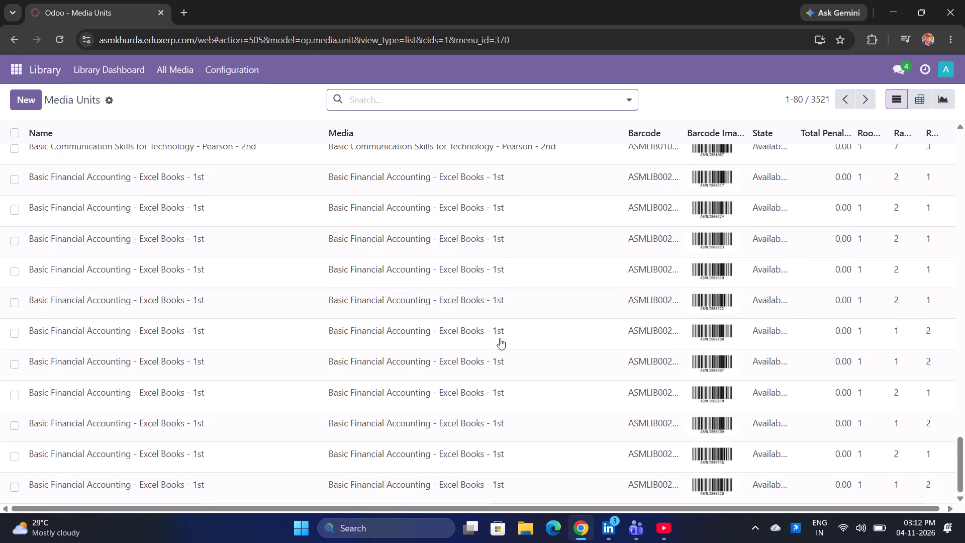
scroll(500, 338, "down", 4)
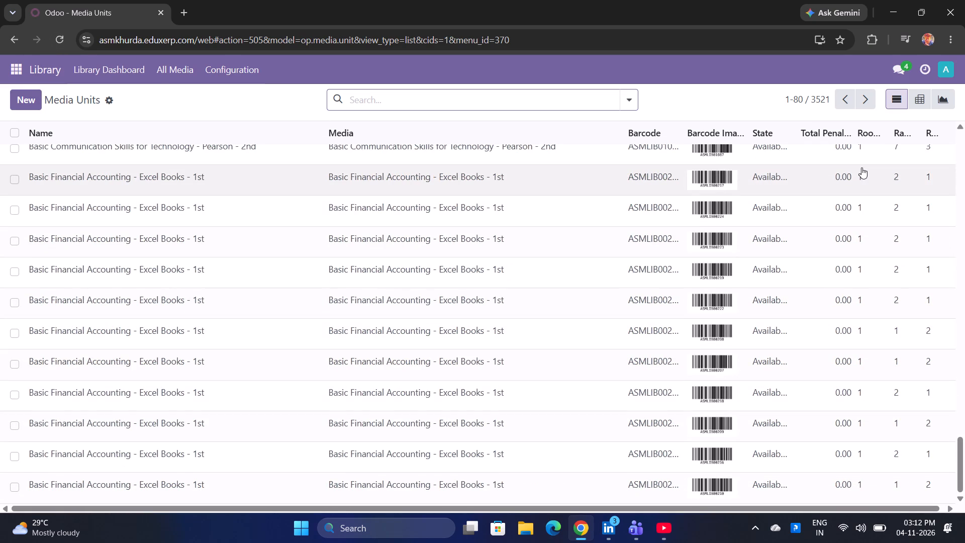
Page forward through the reloaded Media Units list to records 1761-1840.
triple_click(864, 103)
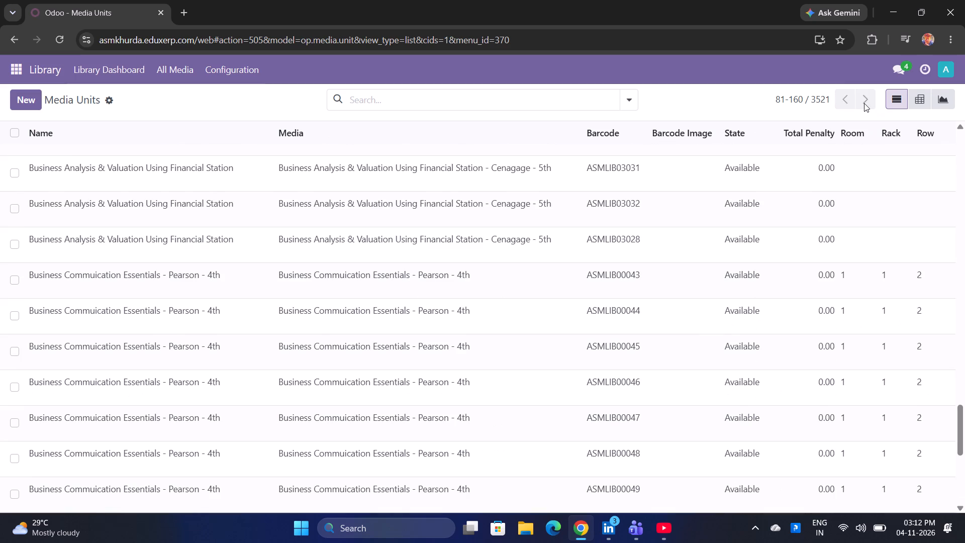
triple_click(864, 103)
triple_click(864, 103)
triple_click(864, 103)
triple_click(864, 103)
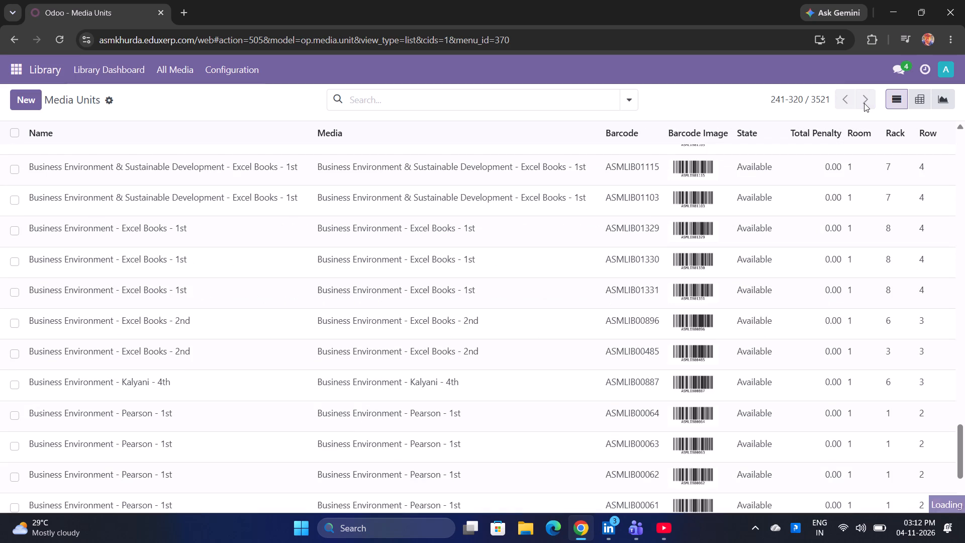
triple_click(864, 103)
triple_click(864, 103)
triple_click(864, 103)
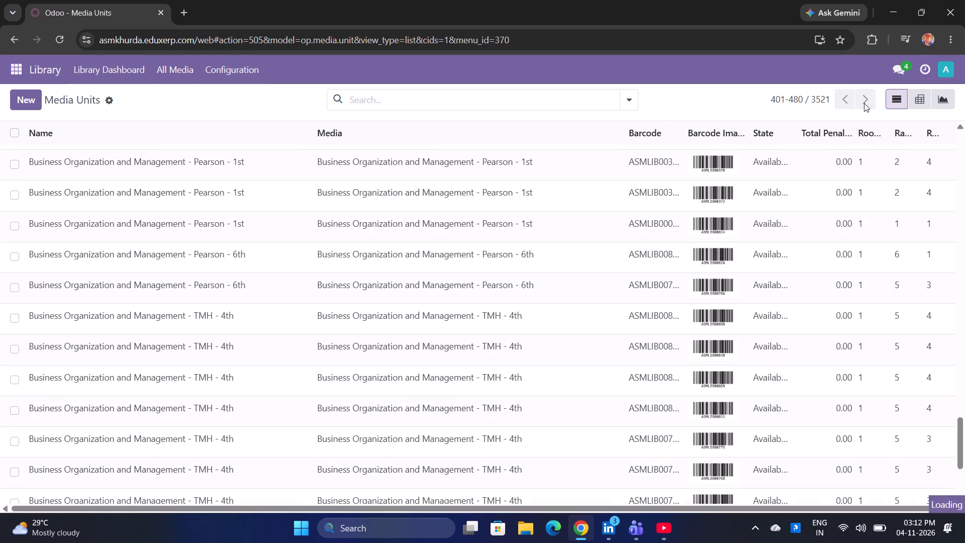
triple_click(864, 103)
double_click(864, 103)
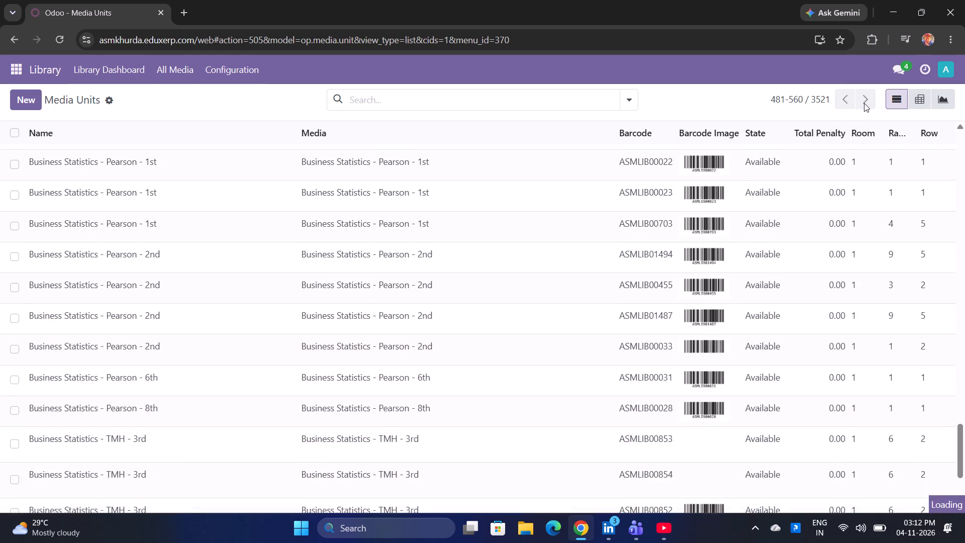
triple_click(864, 103)
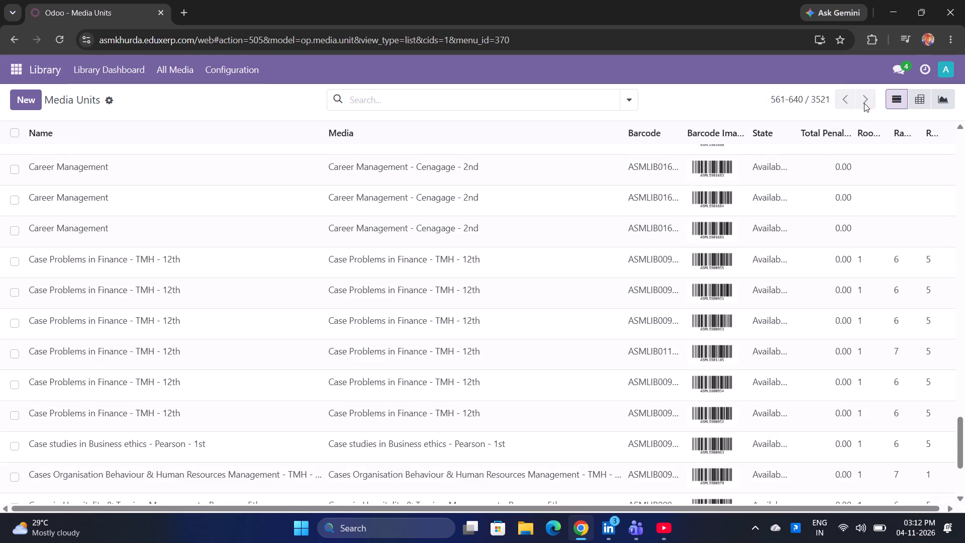
triple_click(864, 103)
triple_click(864, 103)
triple_click(864, 103)
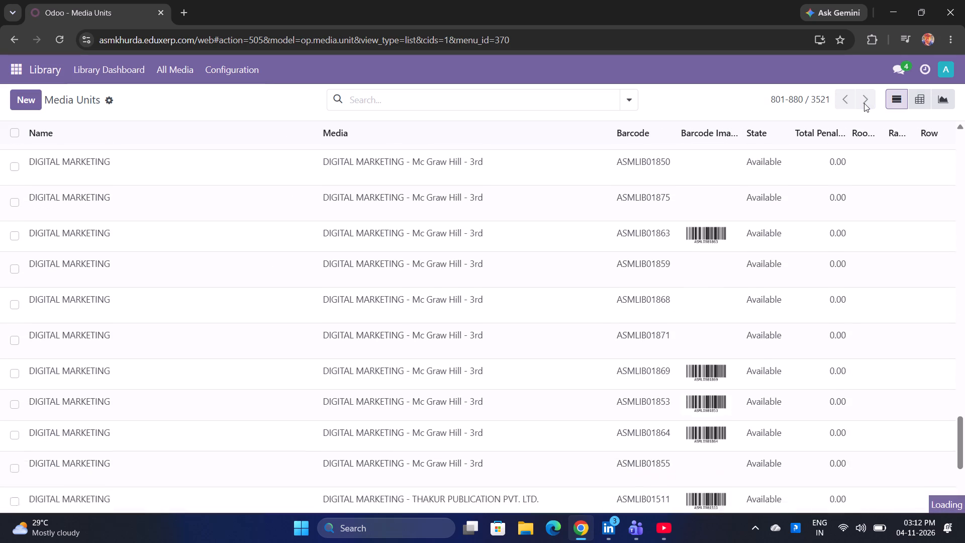
triple_click(864, 103)
triple_click(864, 103)
triple_click(864, 103)
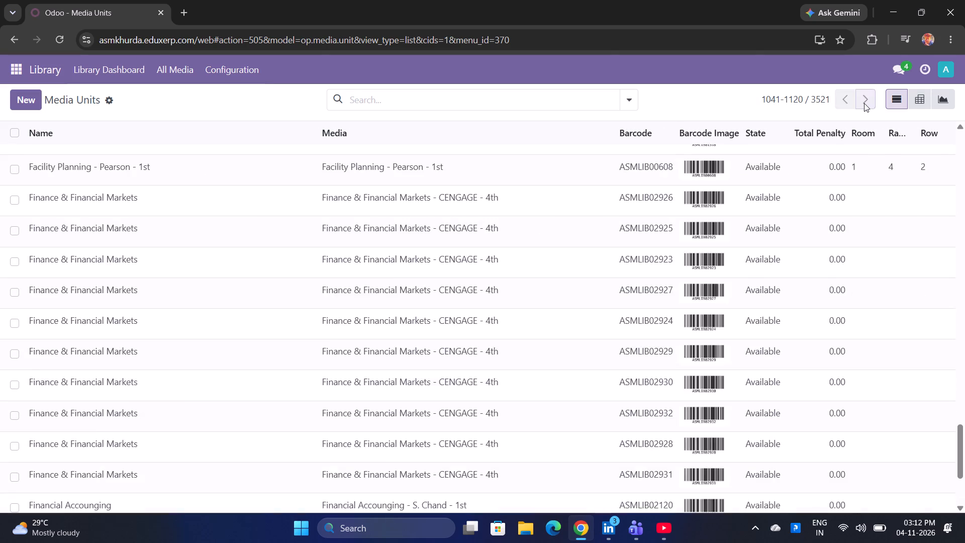
double_click(864, 103)
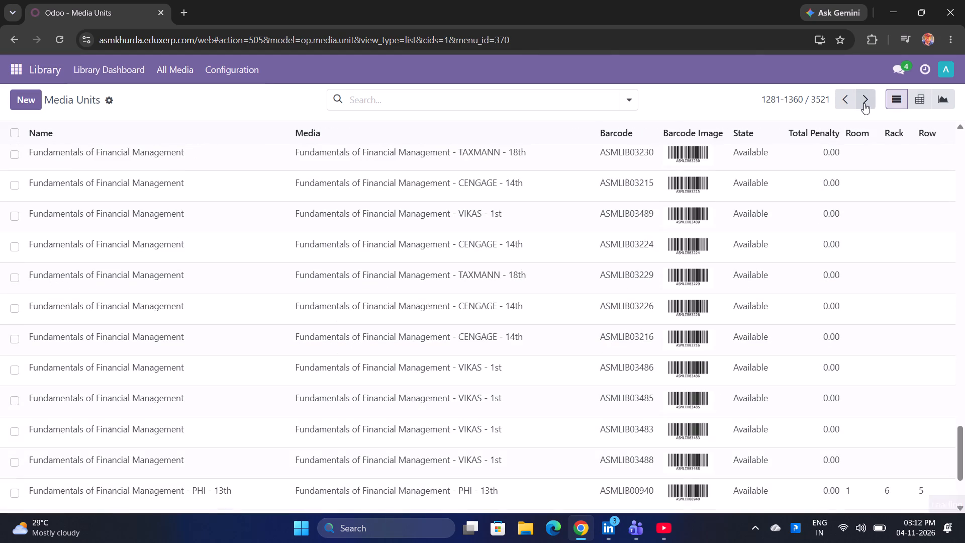
left_click(864, 103)
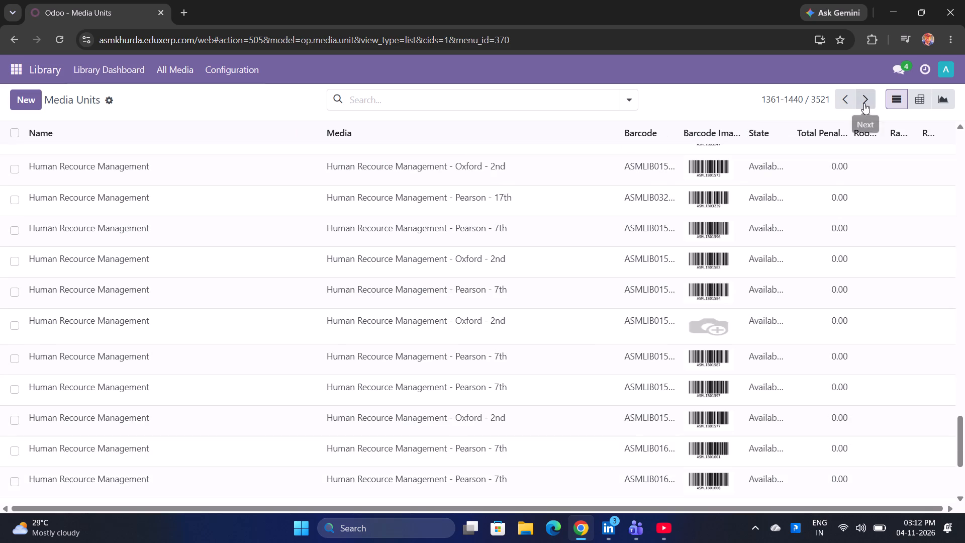
left_click(864, 103)
left_click(864, 103)
left_click(864, 103)
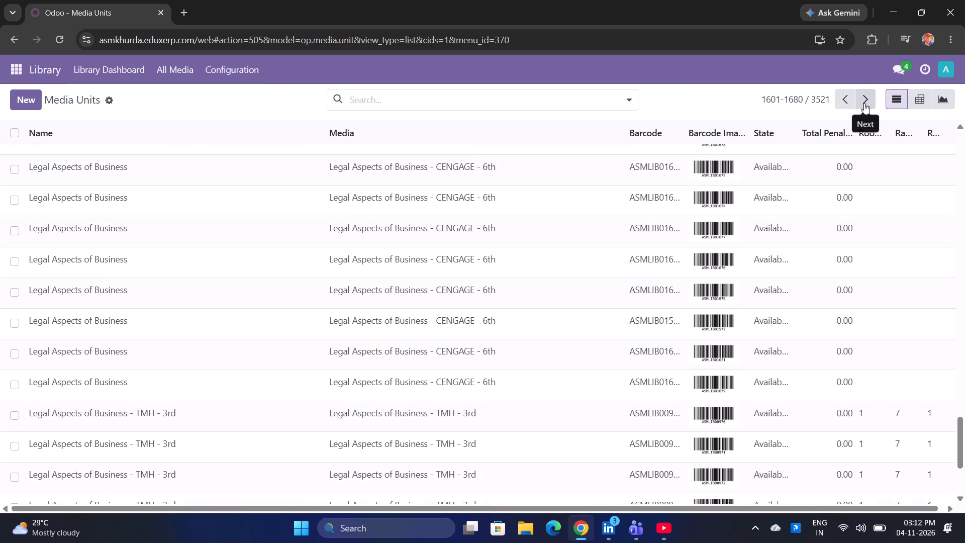
left_click(864, 103)
left_click(864, 103)
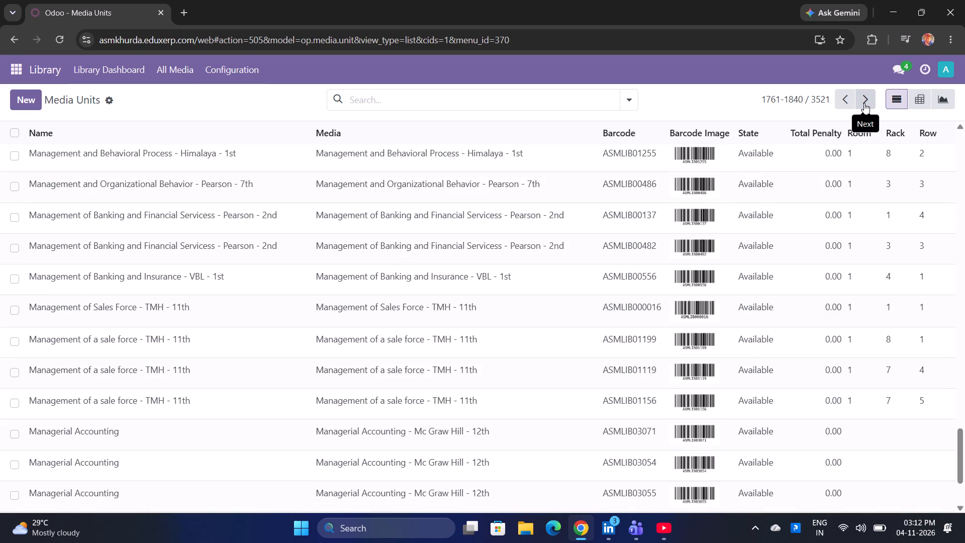
left_click(864, 103)
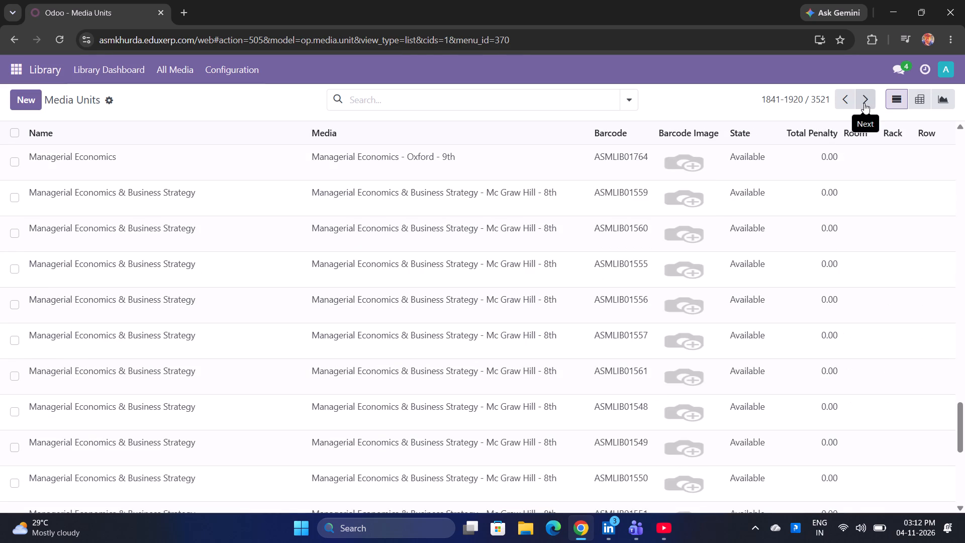
left_click(838, 100)
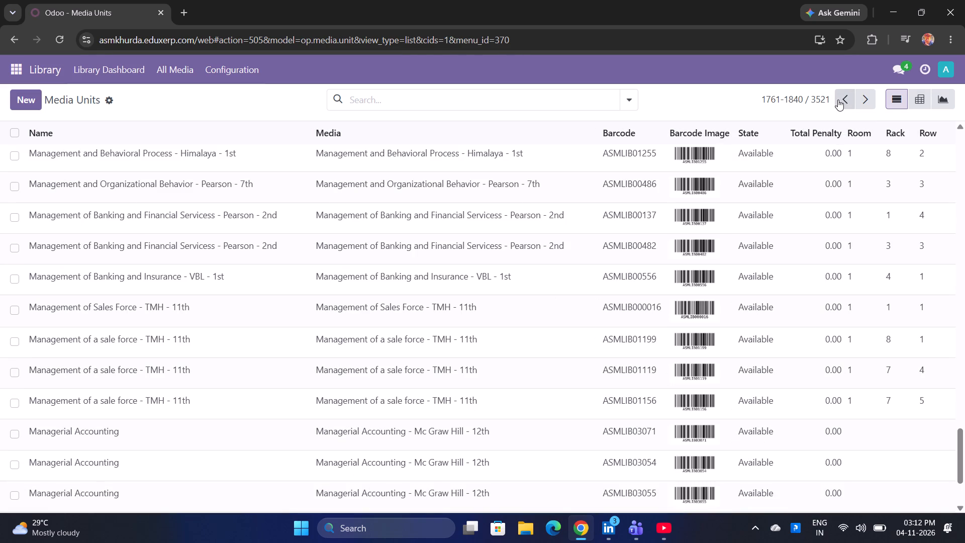
Check the whole page of Media Units records 1761-1840 for units without a barcode image.
scroll(811, 316, "down", 1)
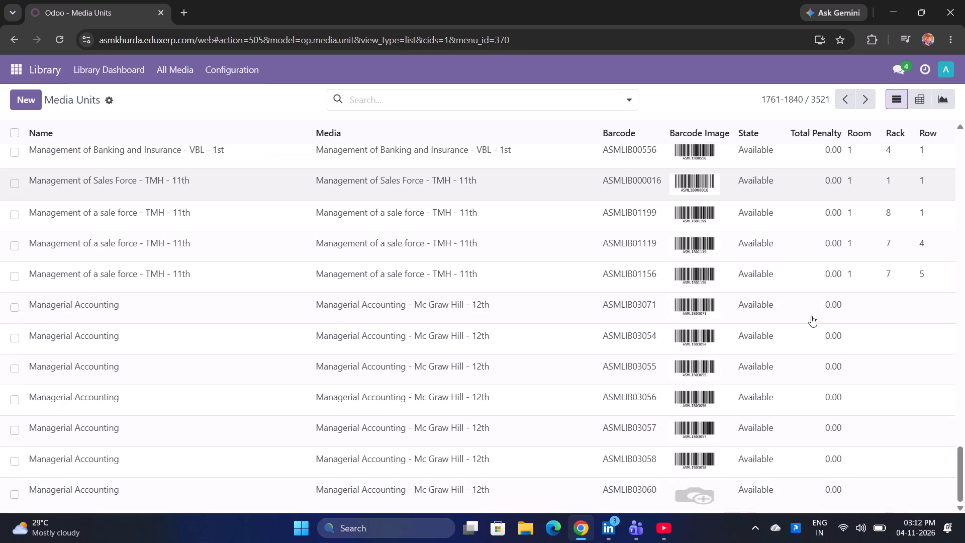
scroll(811, 316, "down", 1)
scroll(811, 316, "up", 6)
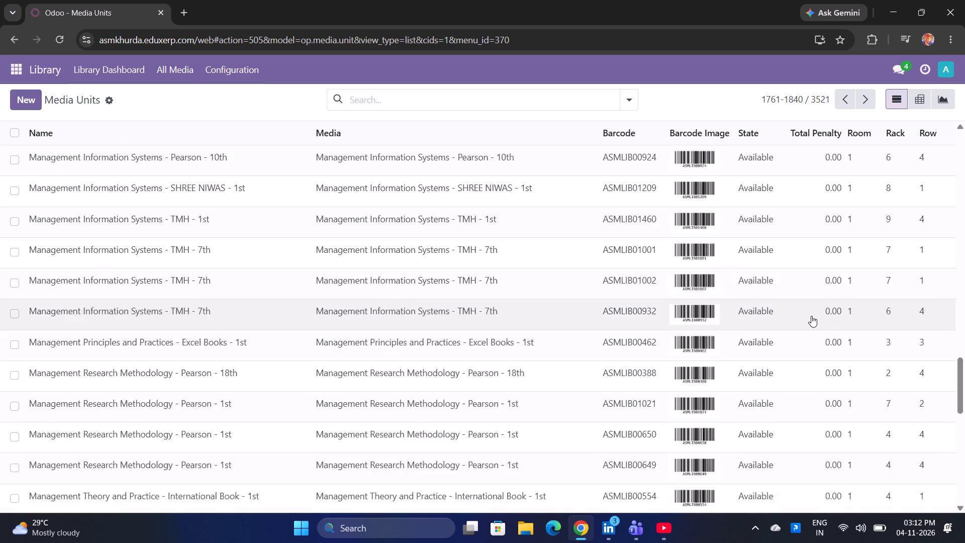
scroll(811, 316, "up", 3)
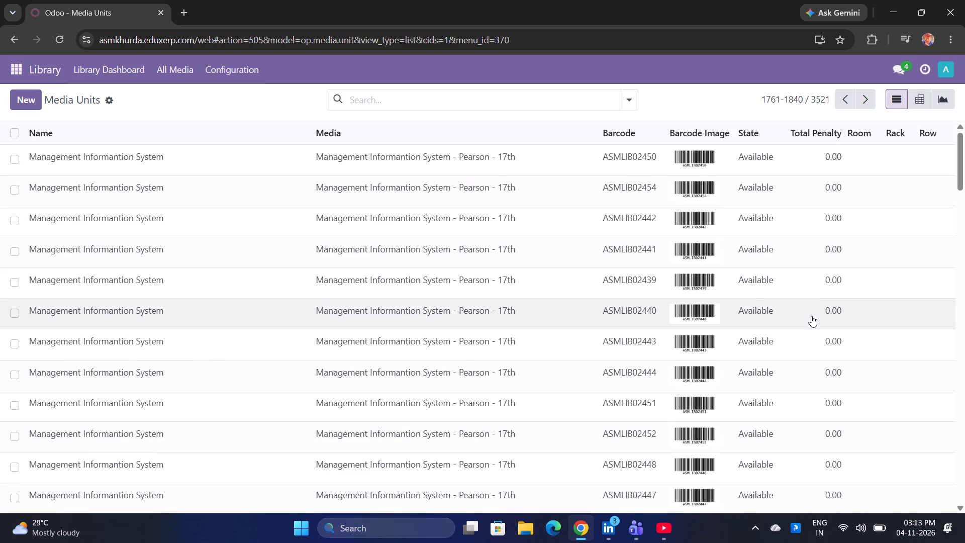
Examine the barcode images on the following Media Units page, records 1841-1920.
left_click(868, 102)
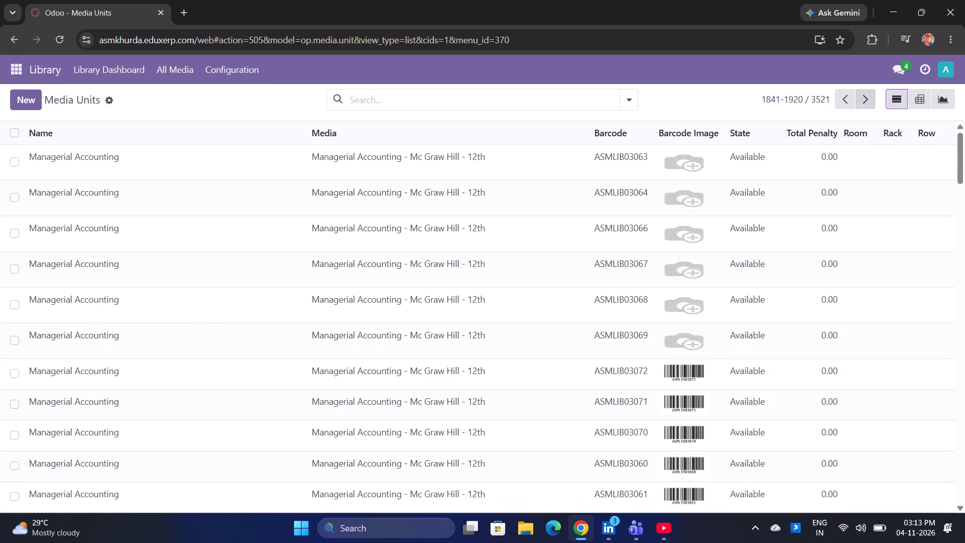
scroll(800, 234, "up", 6)
scroll(800, 234, "down", 7)
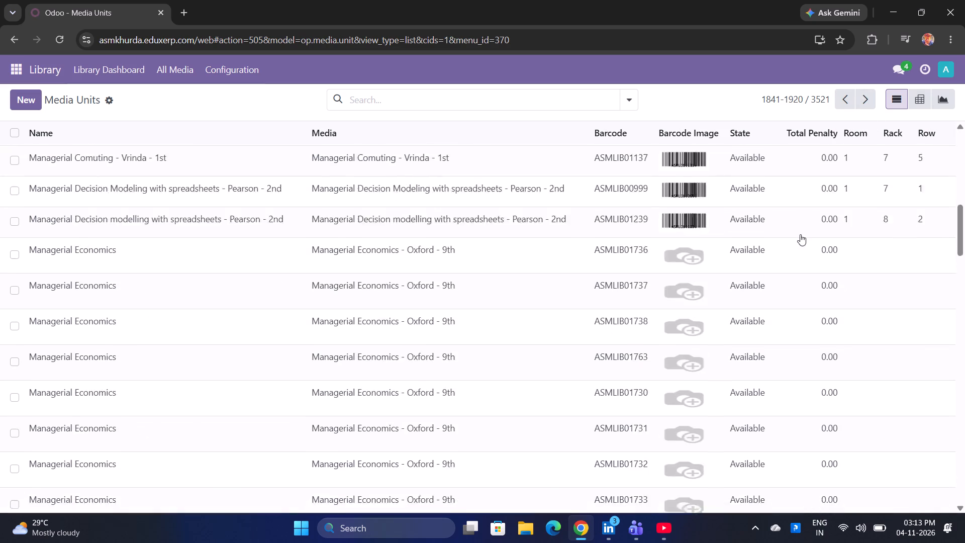
scroll(800, 234, "down", 17)
scroll(800, 234, "up", 20)
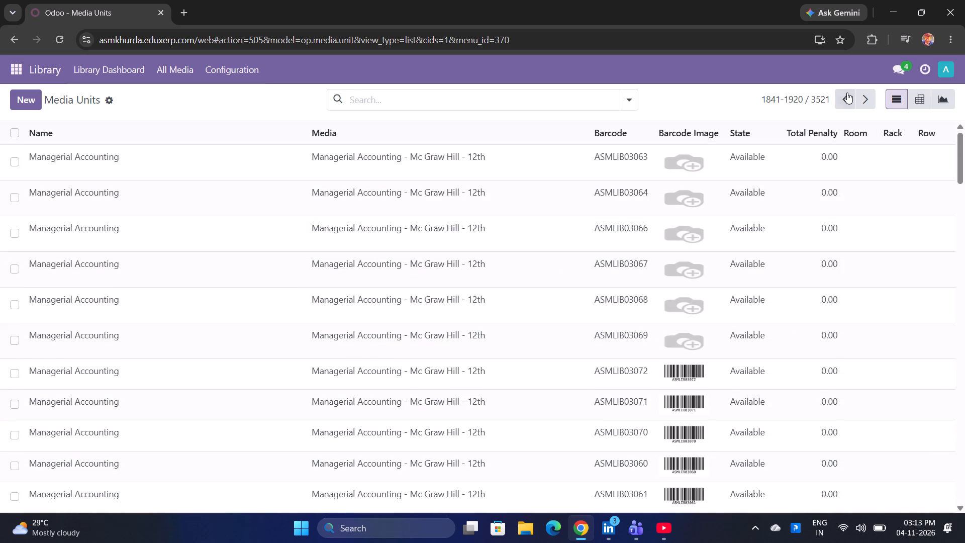
Go back to Media Units records 1681-1760, return to 1761-1840 and recheck that page's barcode images.
left_click(845, 89)
left_click(845, 89)
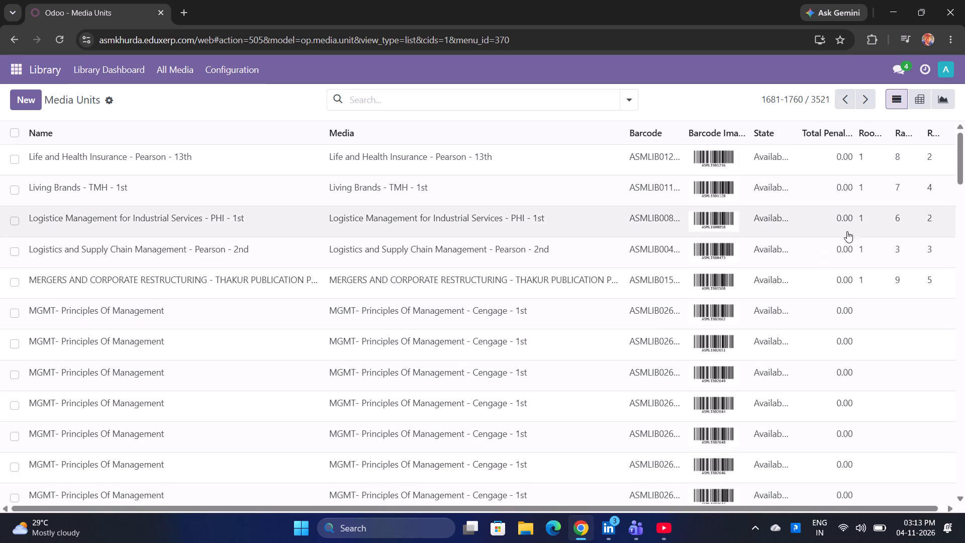
left_click(866, 98)
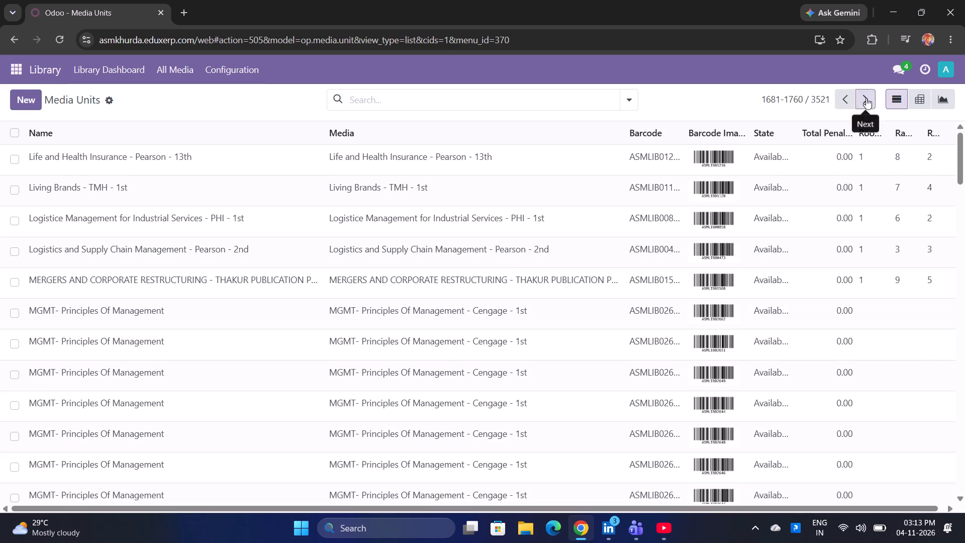
scroll(742, 369, "down", 14)
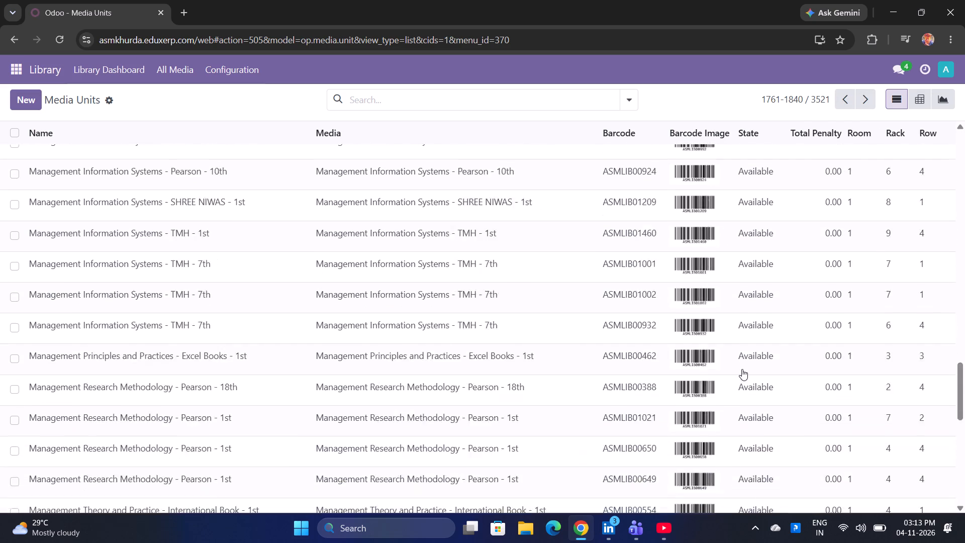
scroll(742, 369, "down", 5)
scroll(742, 369, "up", 13)
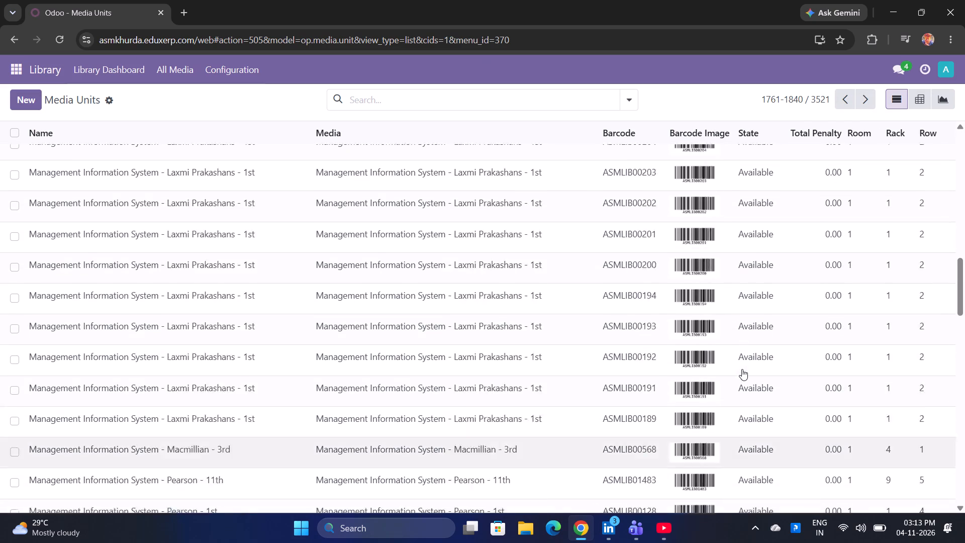
scroll(742, 369, "up", 9)
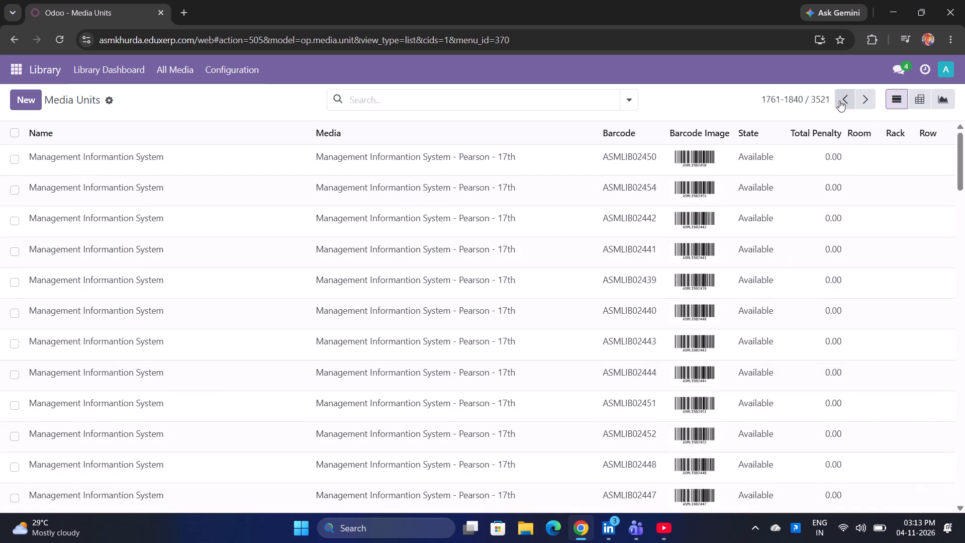
Go back to Media Units records 1681-1760 and examine the page for missing barcode images.
left_click(840, 100)
scroll(733, 472, "down", 9)
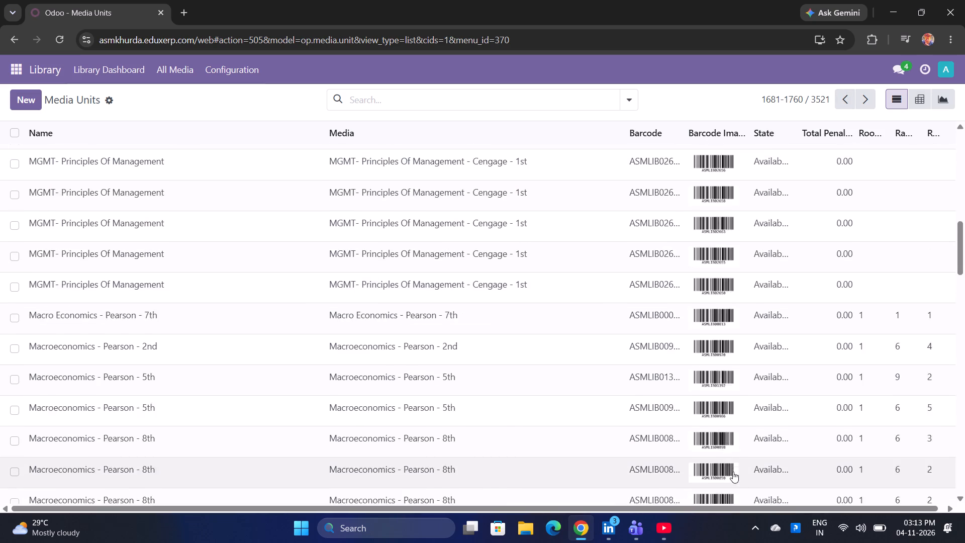
scroll(733, 472, "down", 12)
scroll(733, 472, "up", 10)
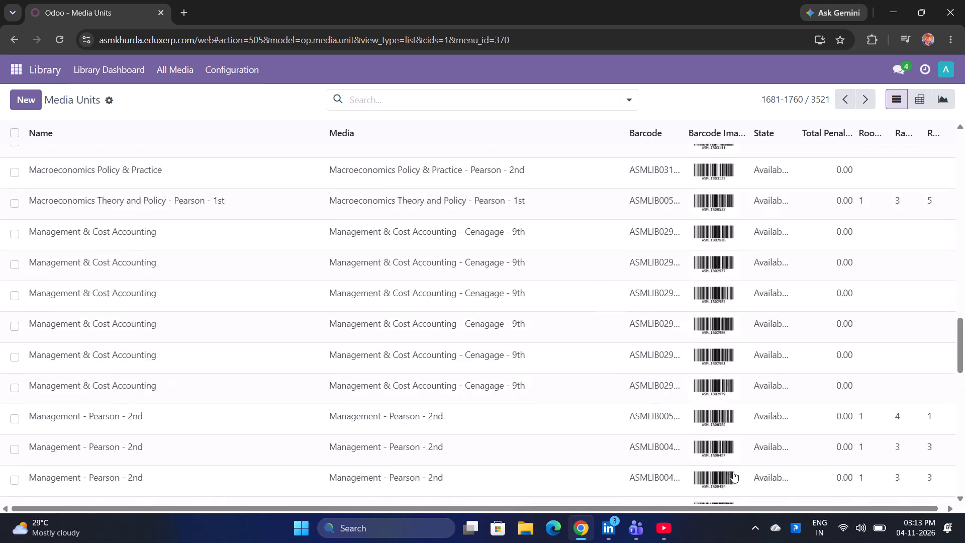
scroll(733, 472, "up", 16)
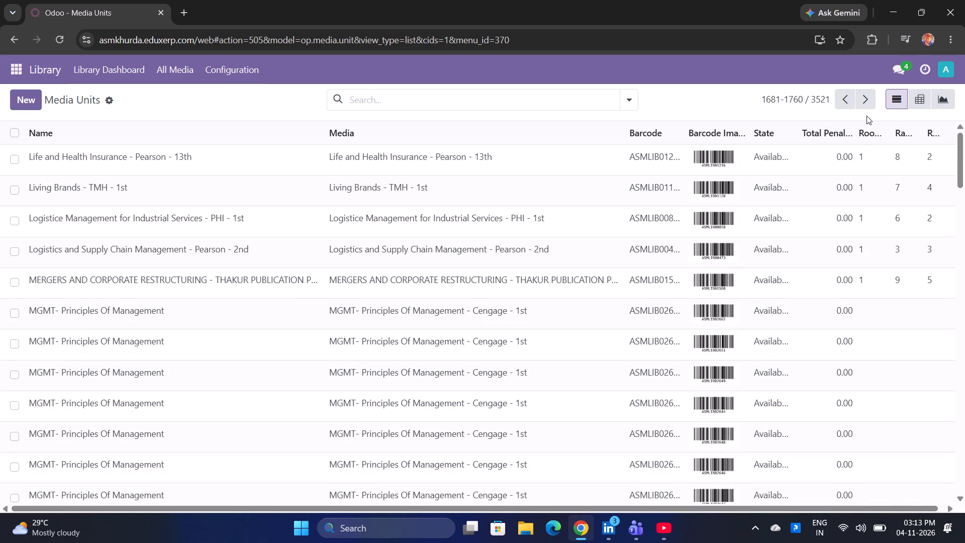
Advance to Media Units records 1761-1840 and look over the whole page for missing barcode images.
left_click(866, 103)
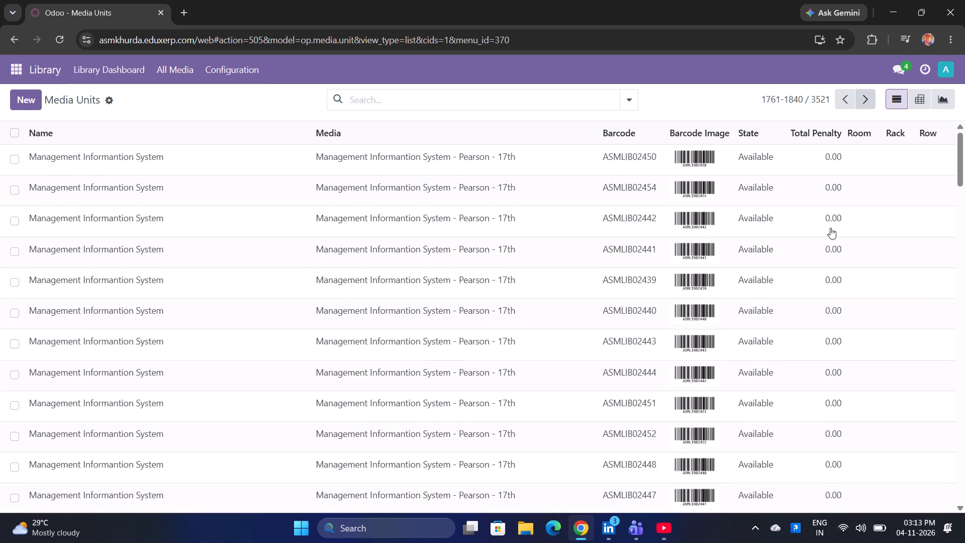
scroll(754, 426, "down", 20)
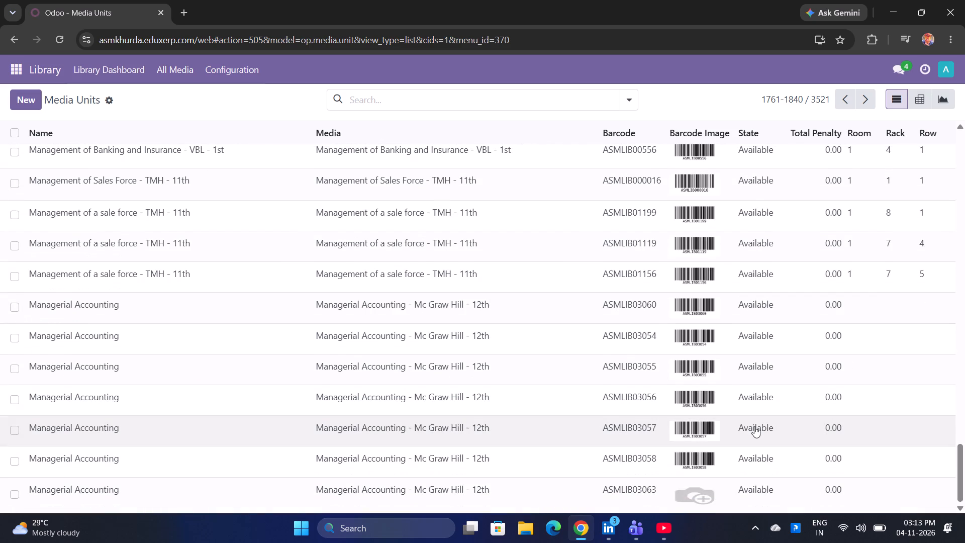
scroll(754, 426, "up", 20)
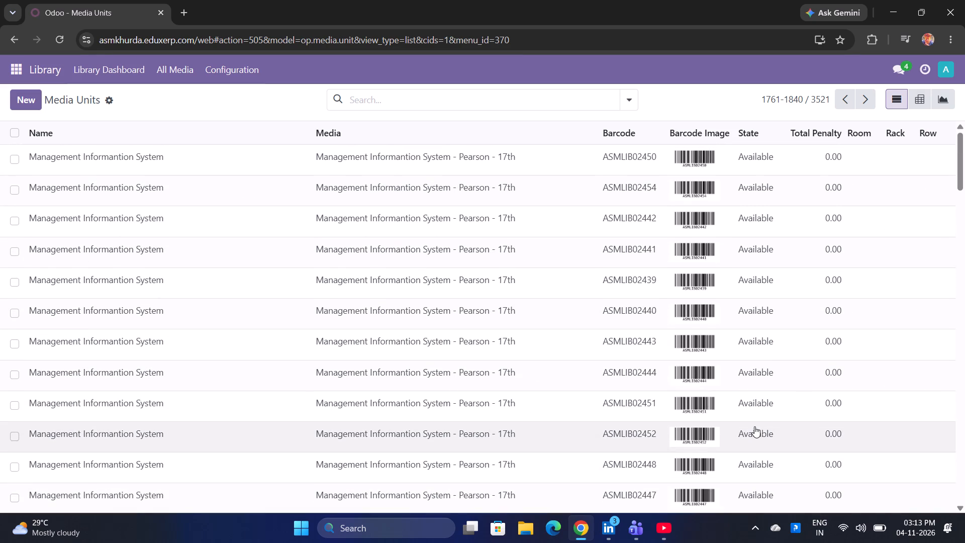
Advance to Media Units records 1841-1920 and inspect the barcode images of the first Managerial Accounting units.
left_click(868, 94)
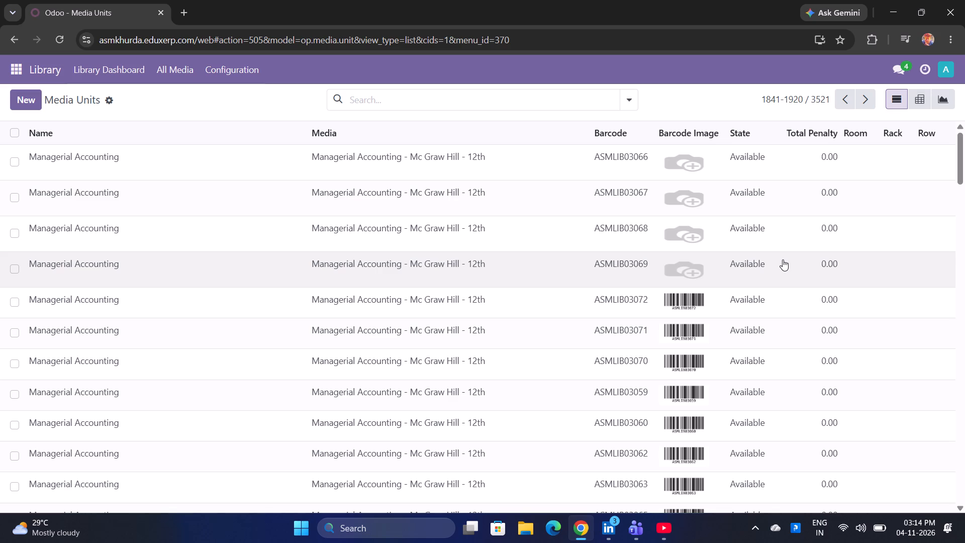
scroll(783, 259, "up", 9)
scroll(783, 259, "right", 1)
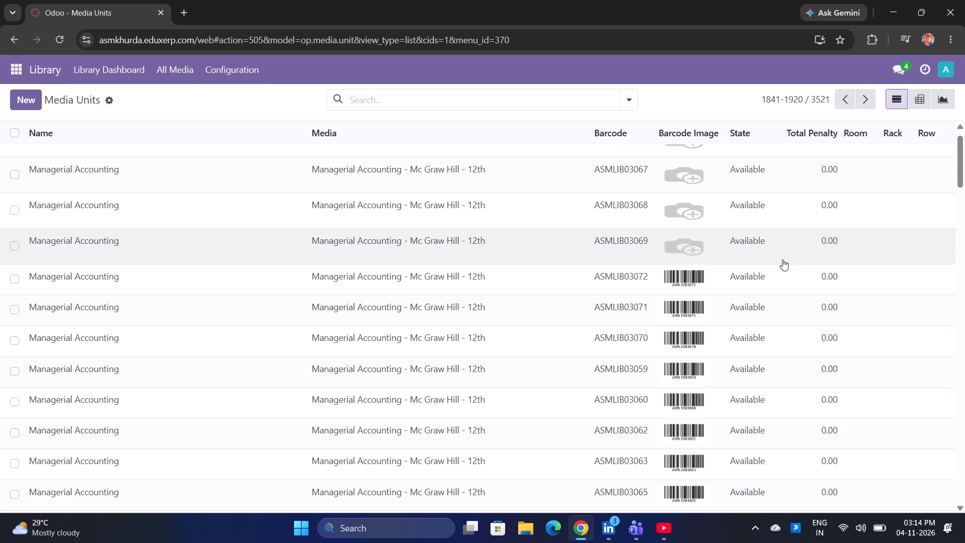
Step back through Media Units records 1761-1840 and 1681-1760, checking for missing barcode images.
left_click(842, 96)
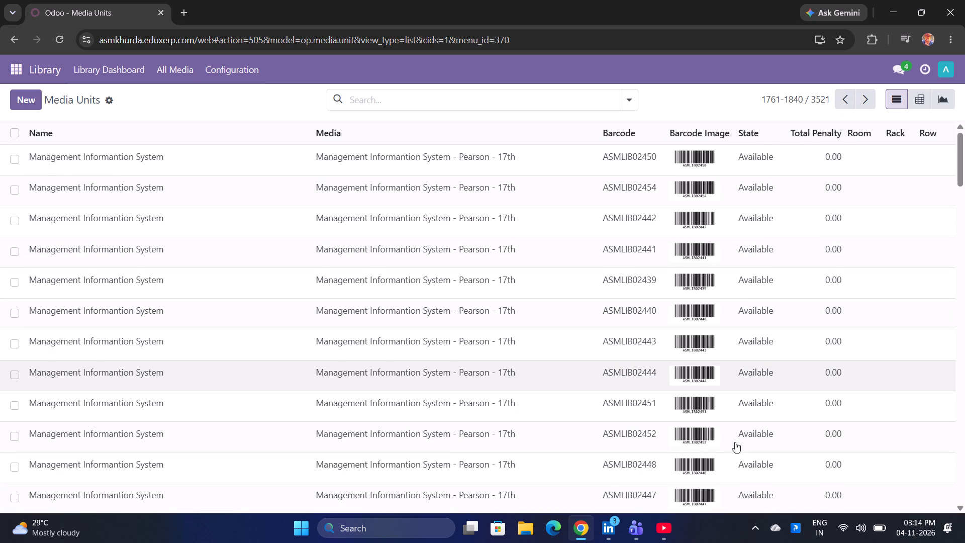
scroll(735, 442, "down", 17)
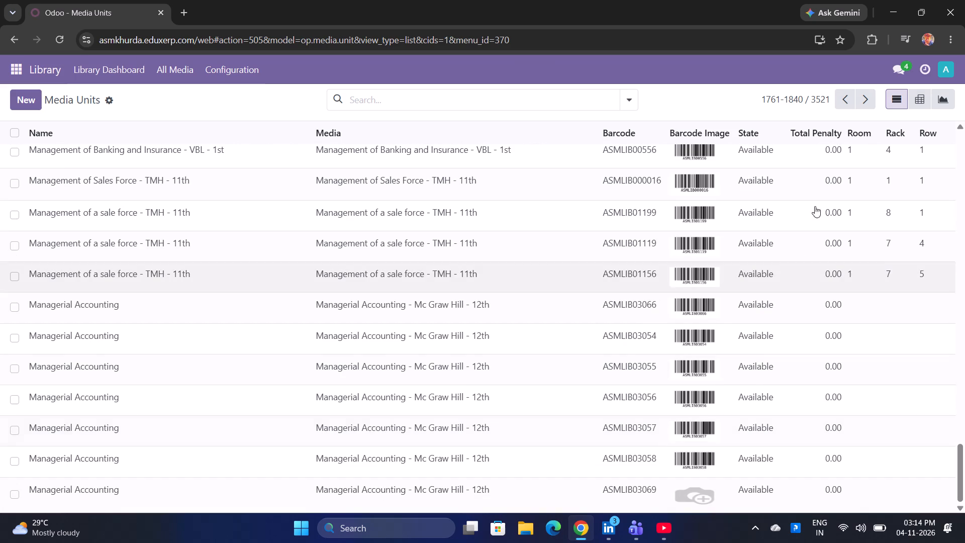
left_click(845, 100)
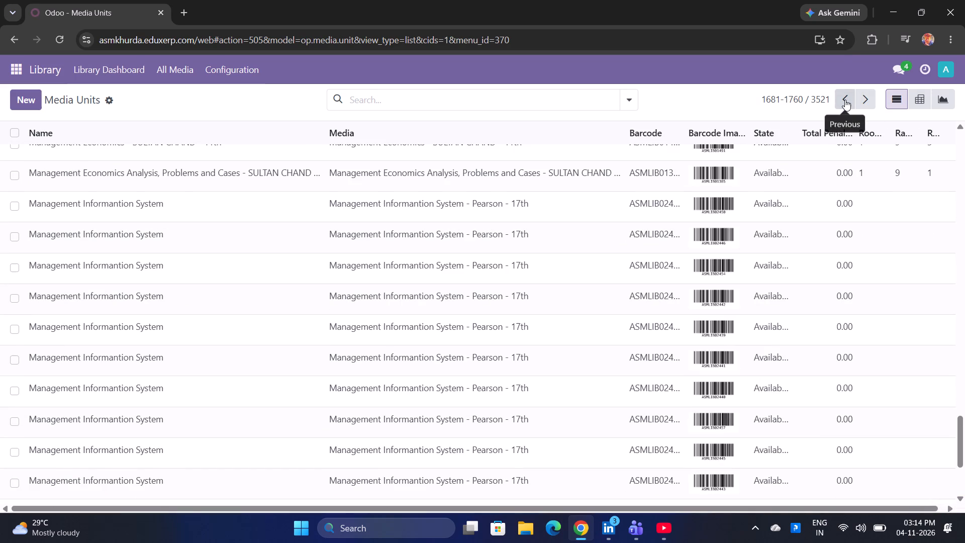
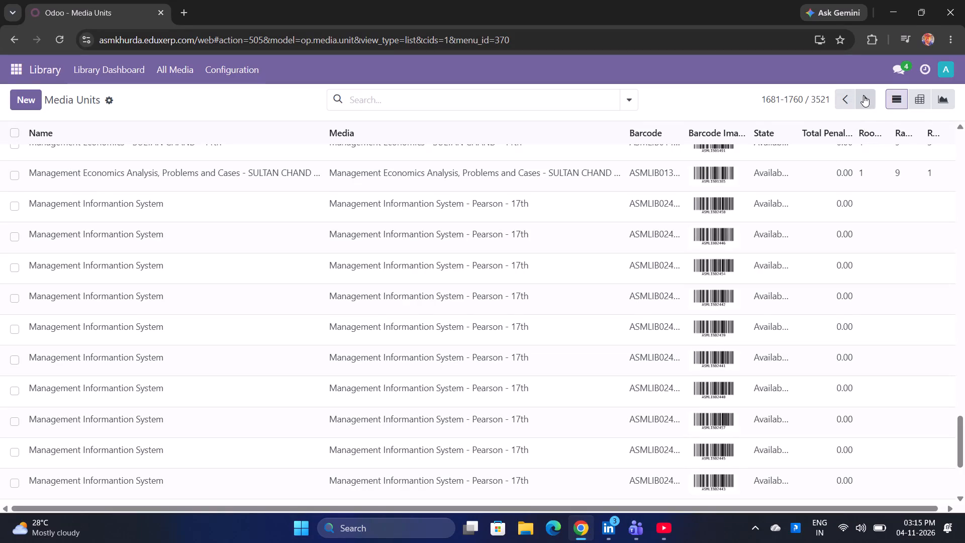
Advance through Media Units records 1761-1840 to records 1841-1920 and check the units for missing barcode images.
left_click(865, 97)
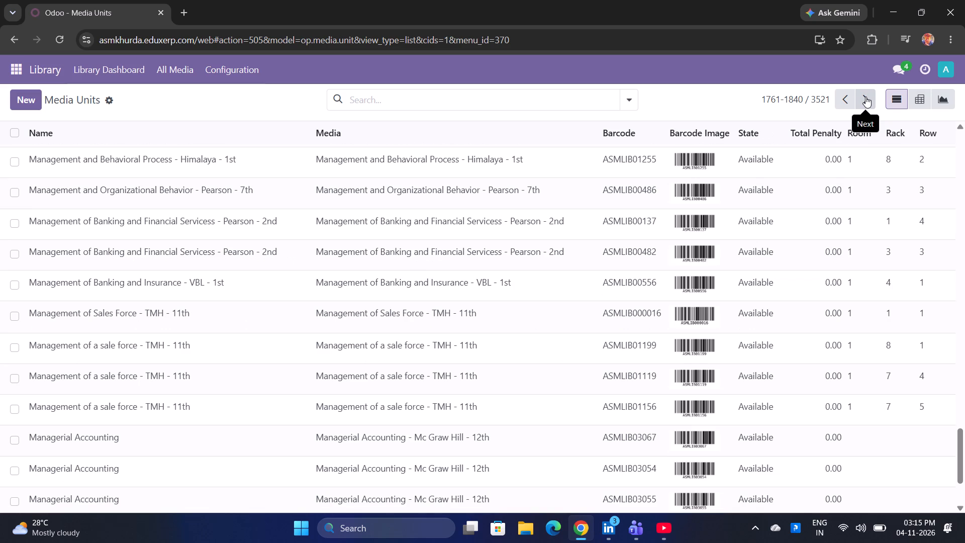
left_click(865, 97)
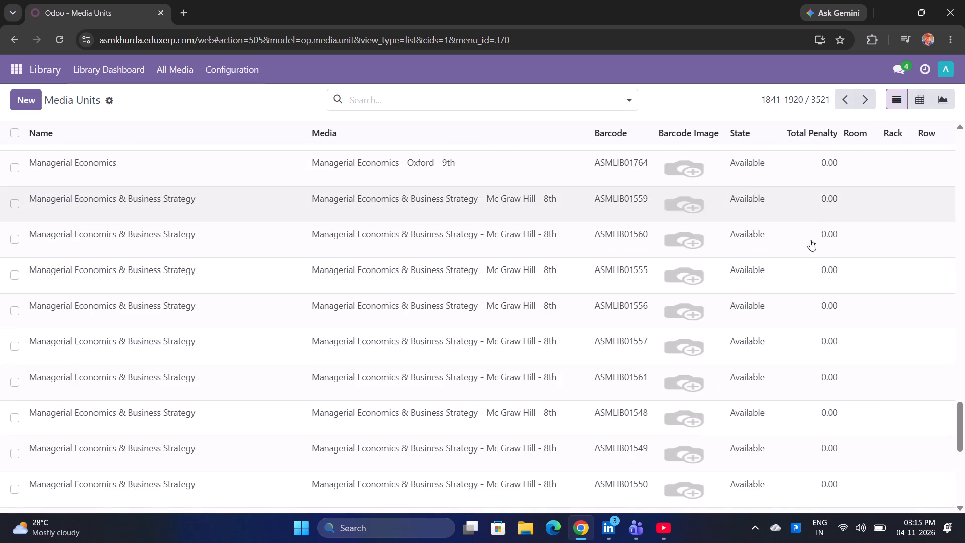
scroll(810, 277, "up", 13)
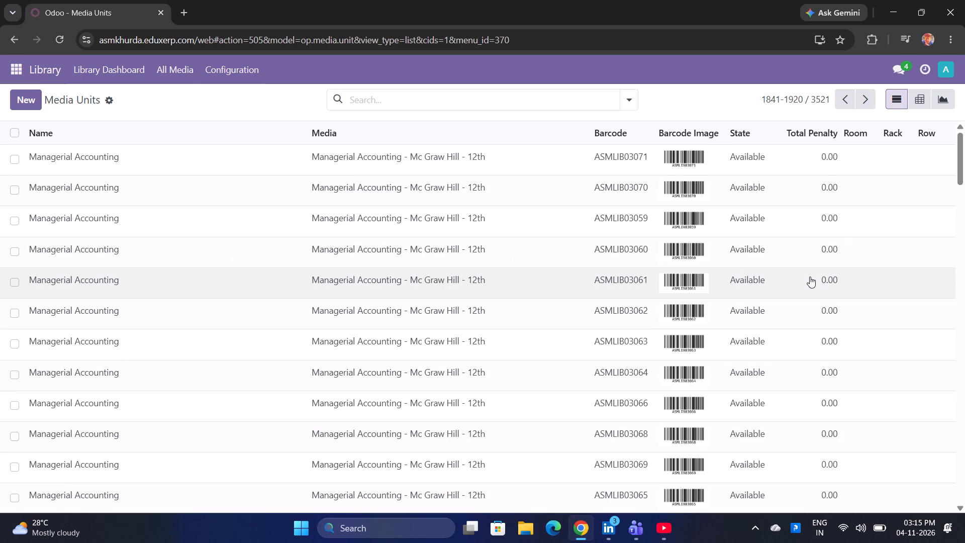
Preview Media Units records 1921-2000, return to records 1841-1920 and examine the barcode images from the first Managerial Accounting unit onward.
left_click(862, 101)
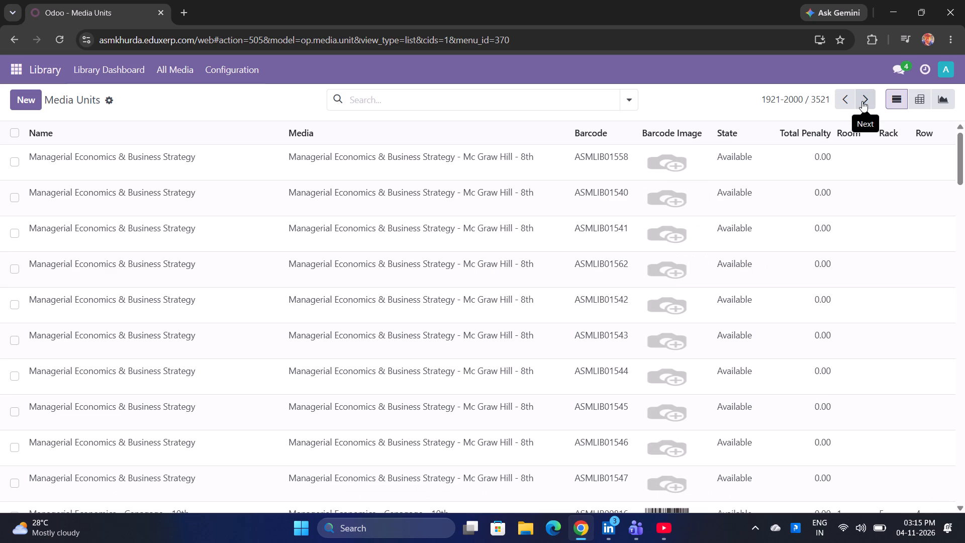
left_click(842, 98)
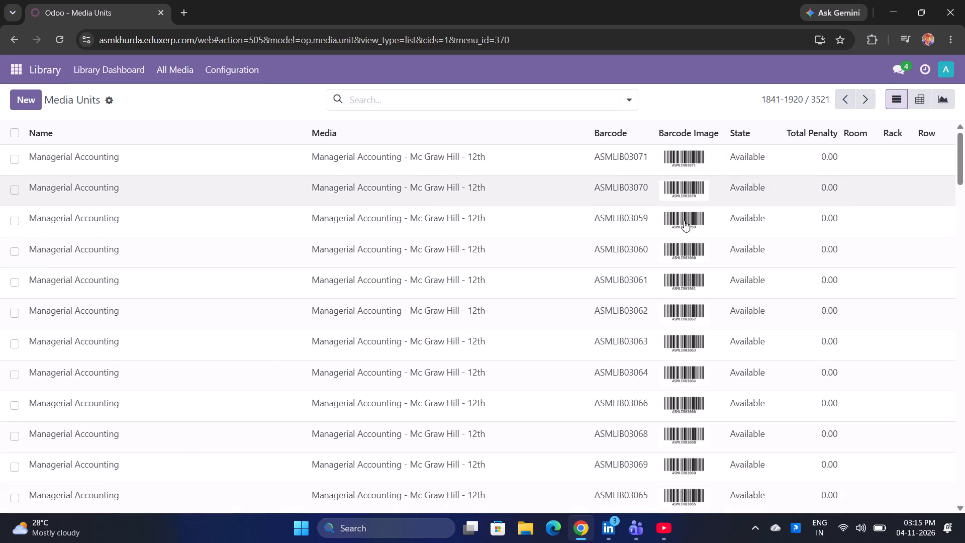
scroll(669, 271, "up", 4)
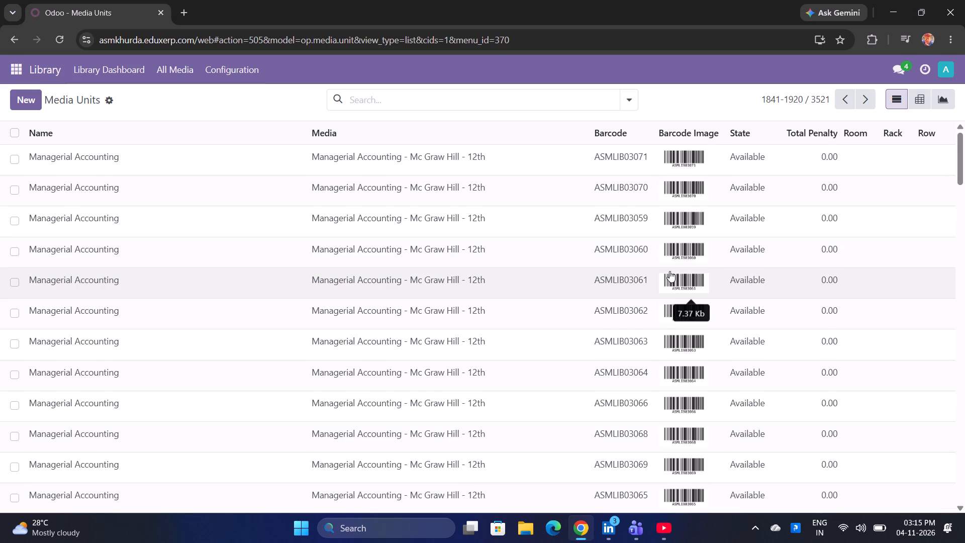
scroll(669, 271, "down", 1)
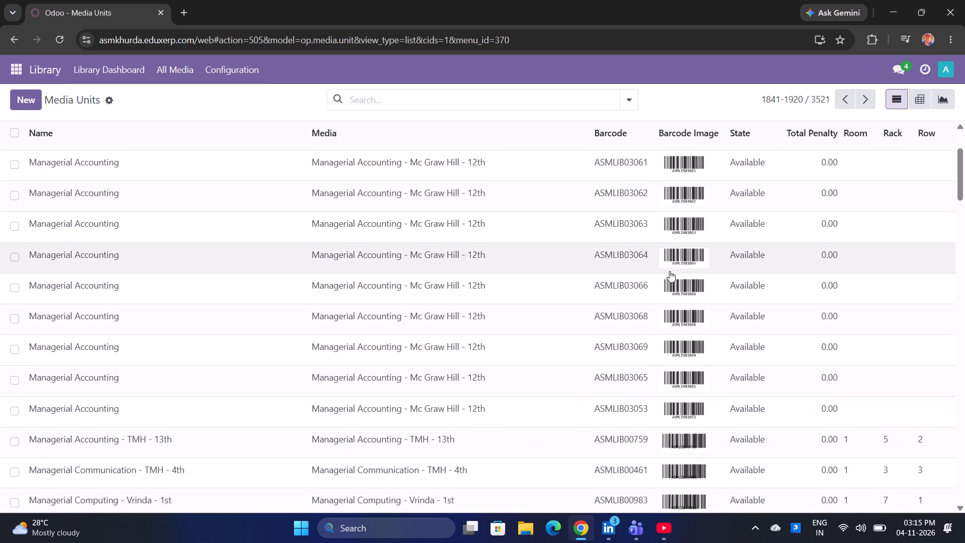
scroll(669, 271, "down", 1)
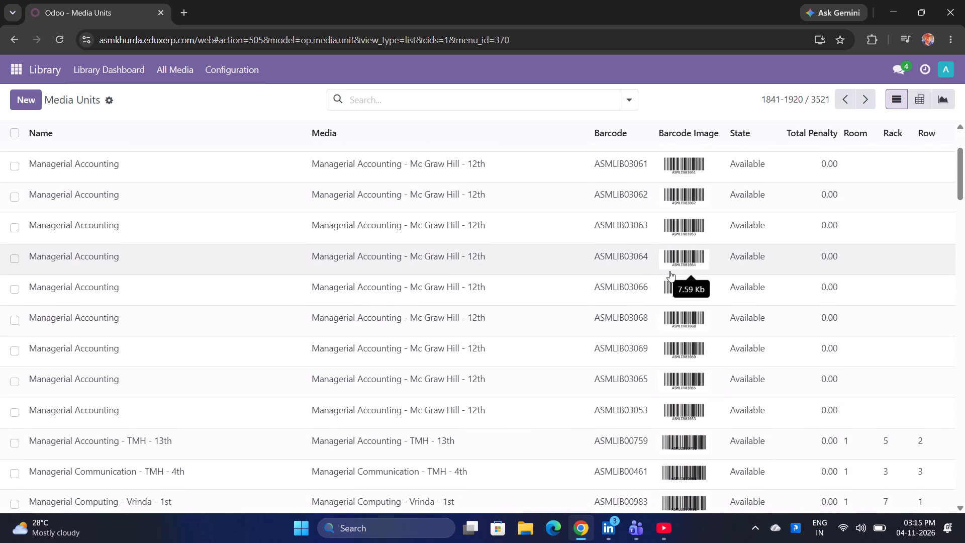
scroll(669, 271, "down", 3)
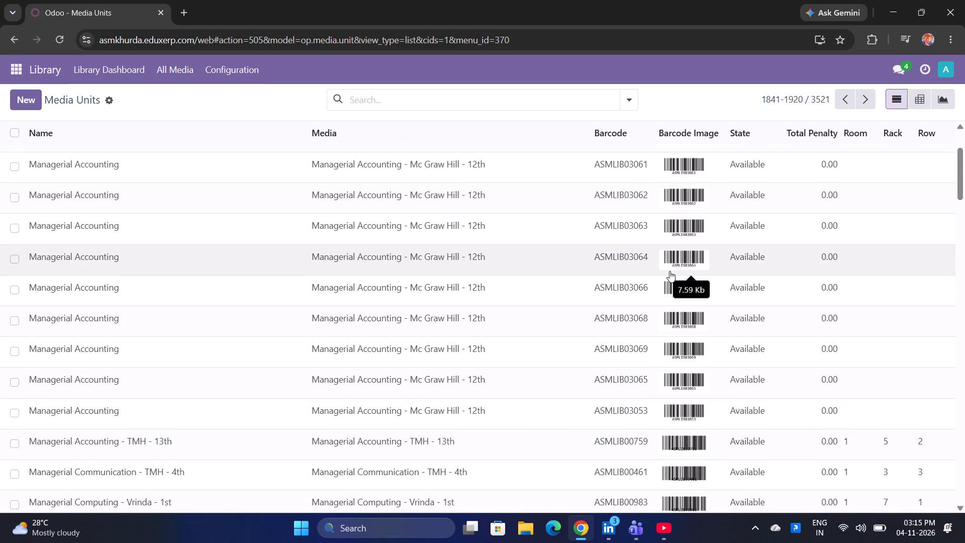
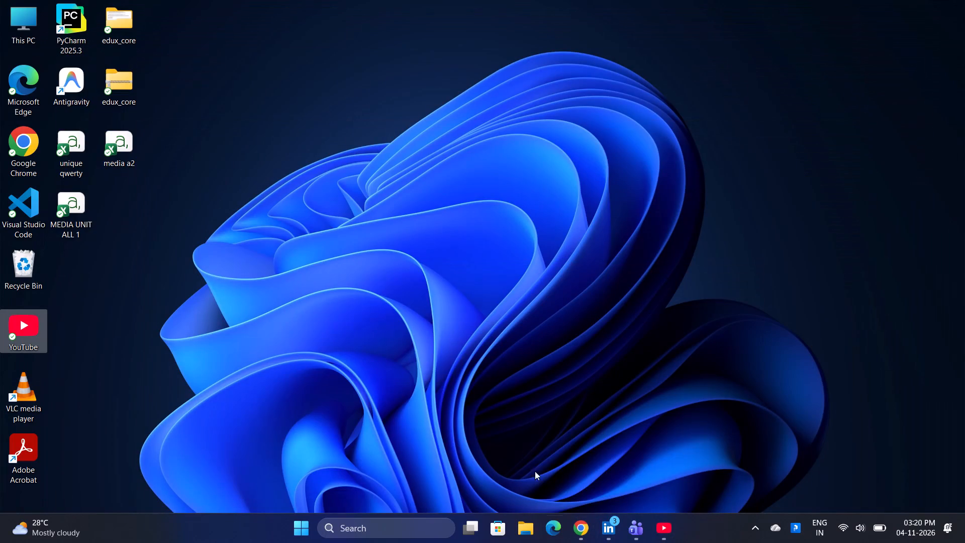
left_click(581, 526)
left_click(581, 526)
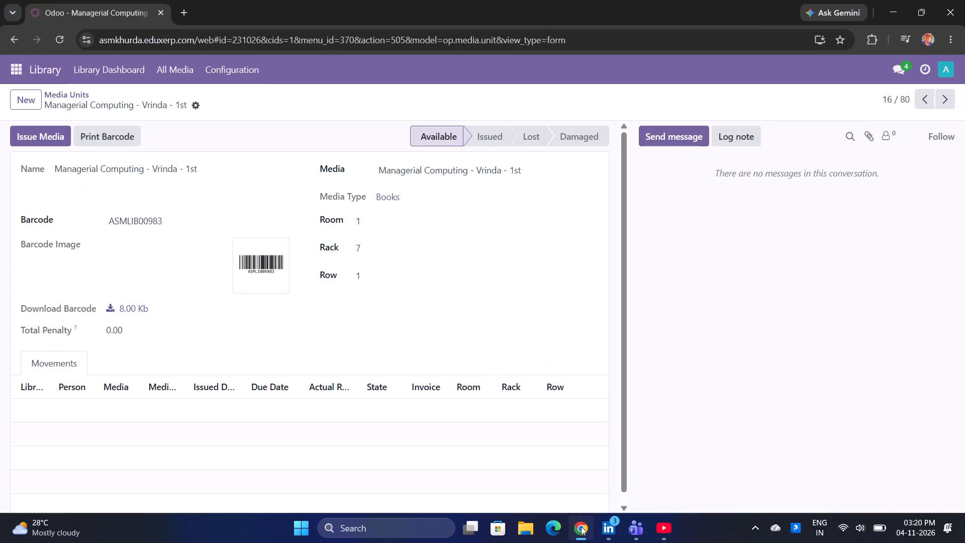
Try to bring up the running LinkedIn window and close it from the overview of open windows.
left_click(614, 527)
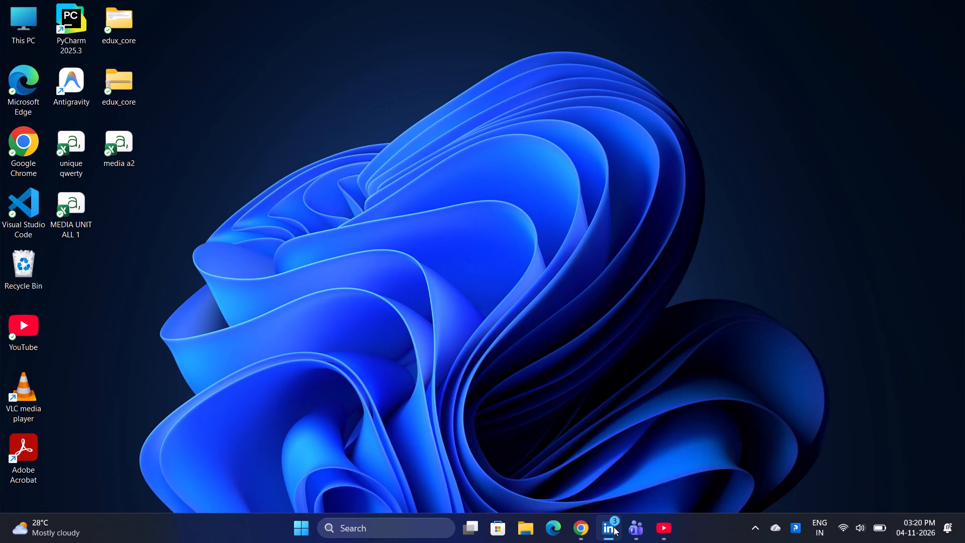
left_click(614, 527)
left_click(614, 527)
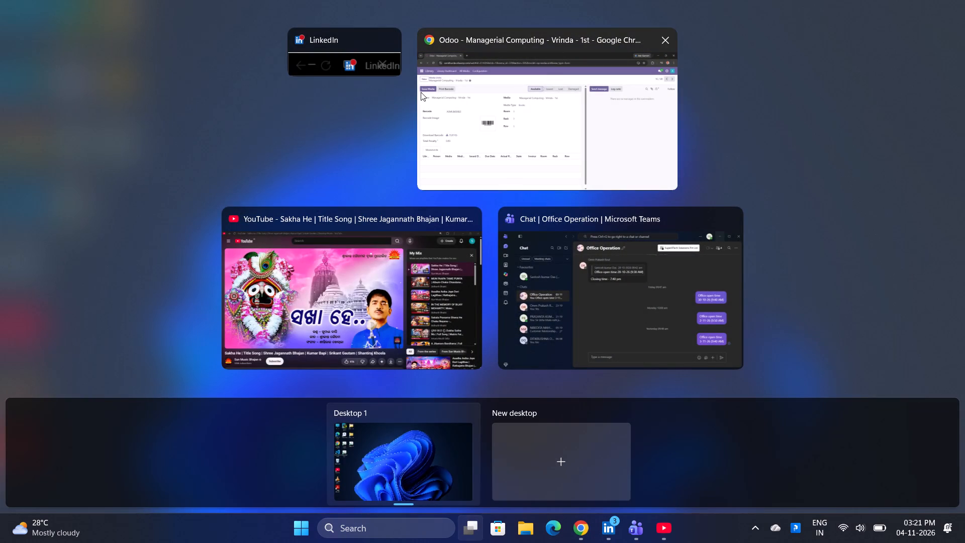
left_click(387, 41)
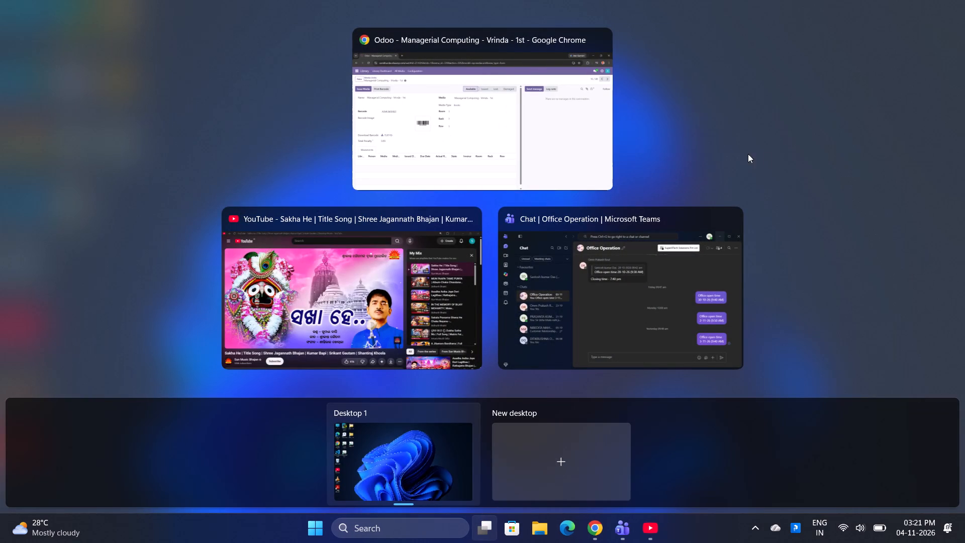
left_click(791, 125)
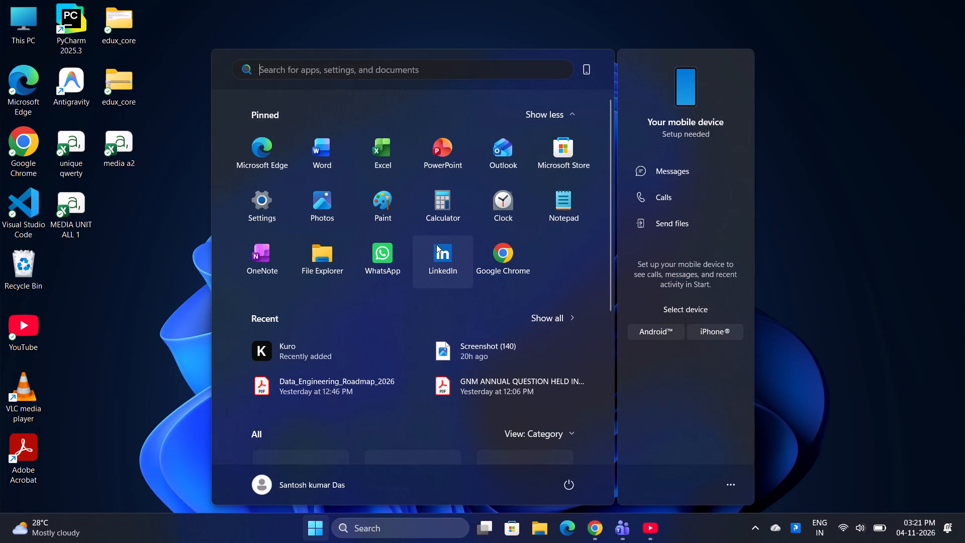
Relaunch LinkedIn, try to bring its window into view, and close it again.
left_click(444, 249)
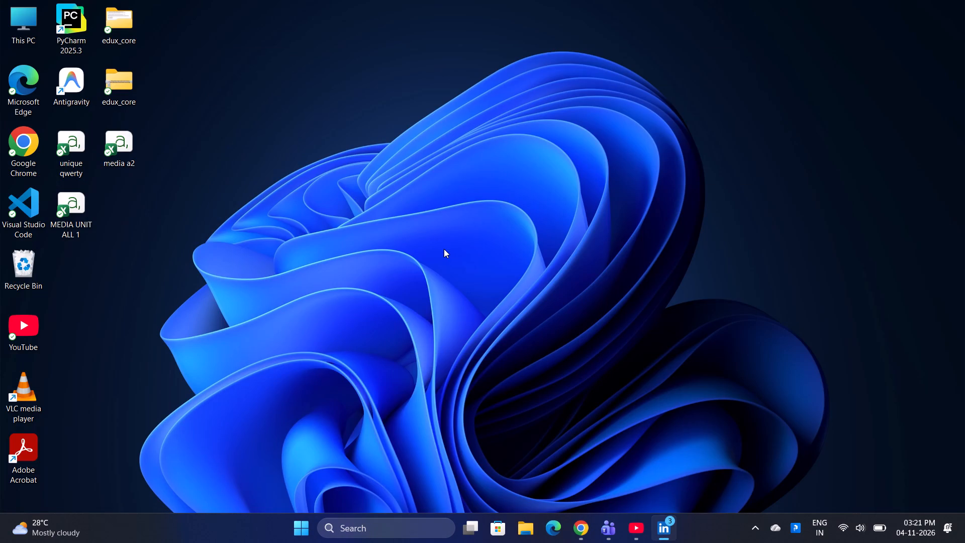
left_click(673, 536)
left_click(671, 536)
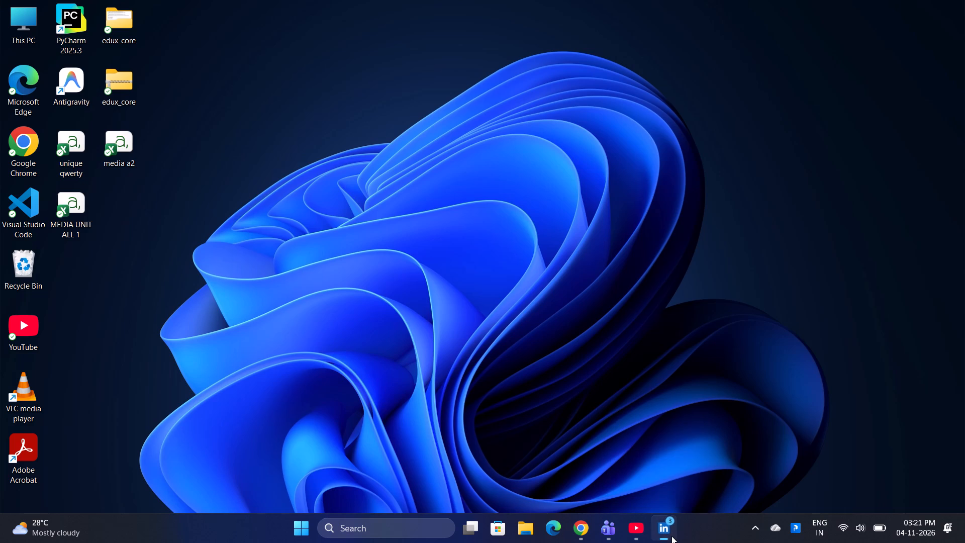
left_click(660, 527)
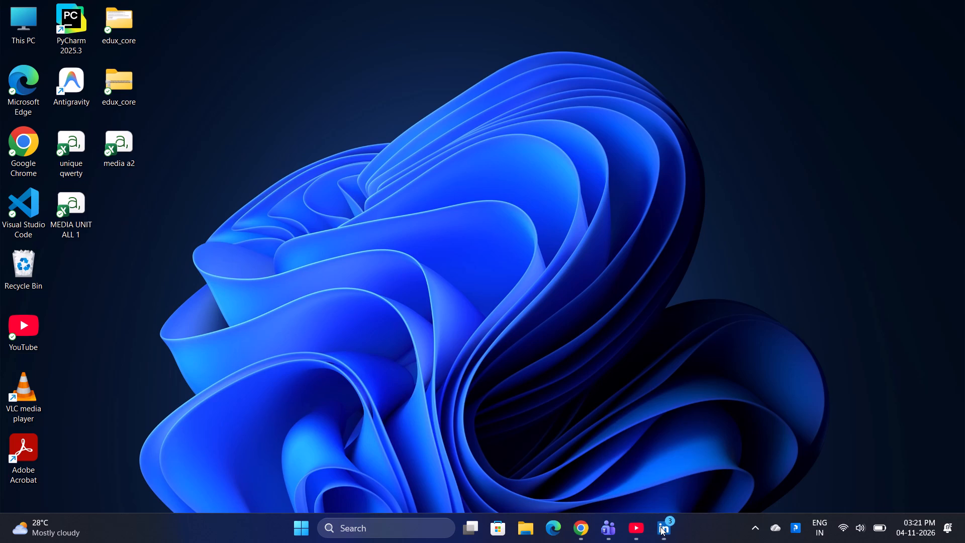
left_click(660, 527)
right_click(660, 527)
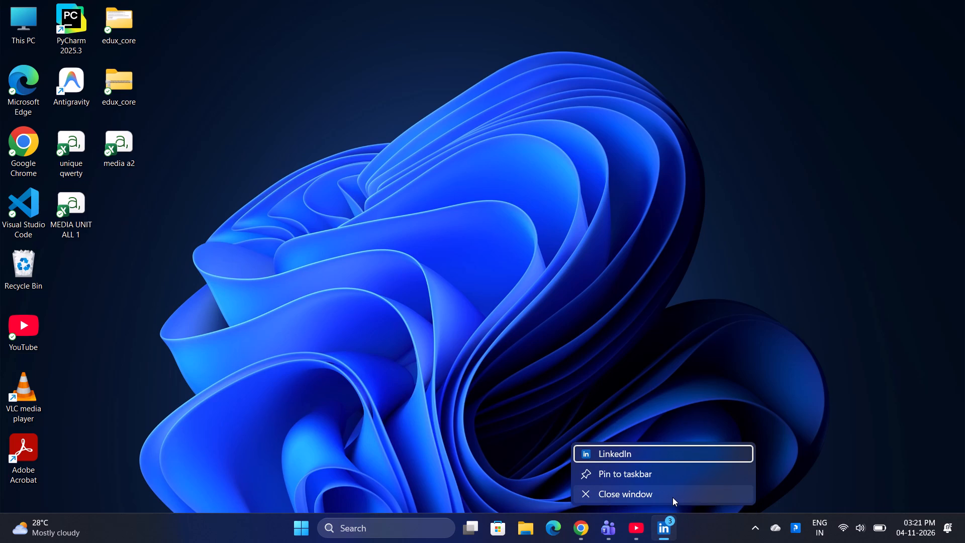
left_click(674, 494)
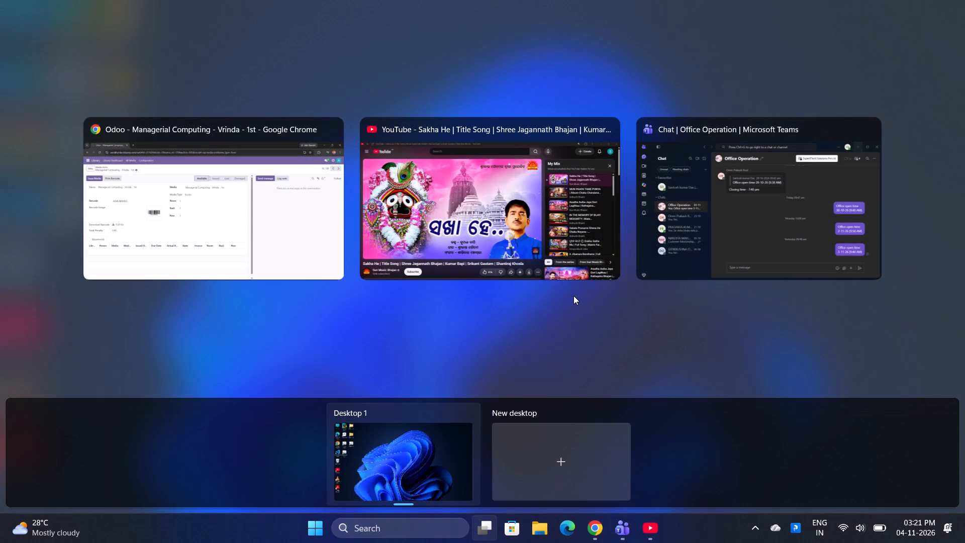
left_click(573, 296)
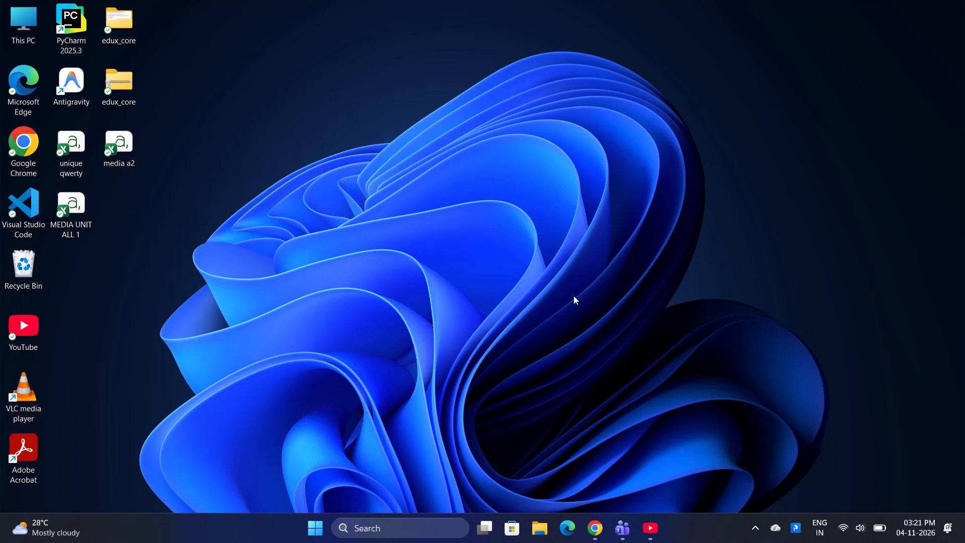
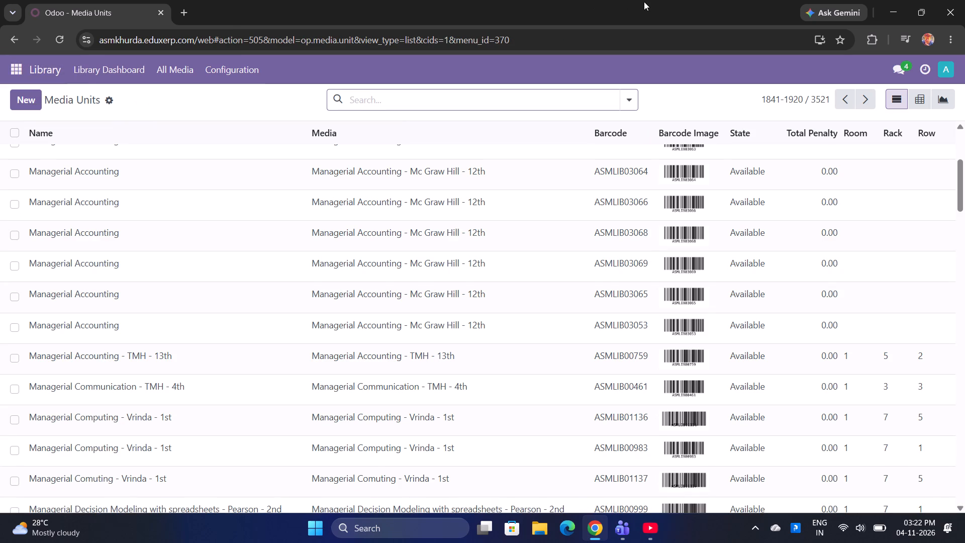
Close the browser window showing the Odoo Media Units list, and close the YouTube app window.
left_click(964, 1)
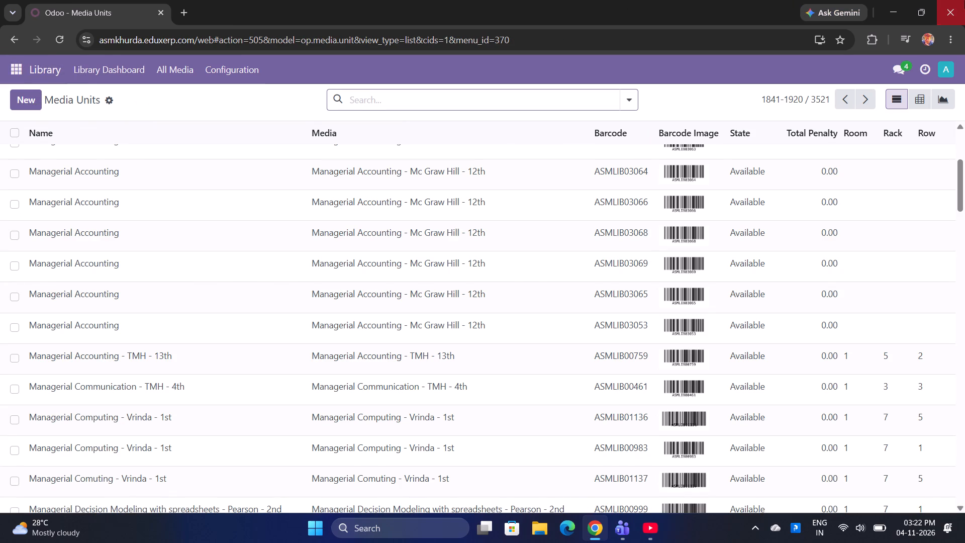
left_click(656, 530)
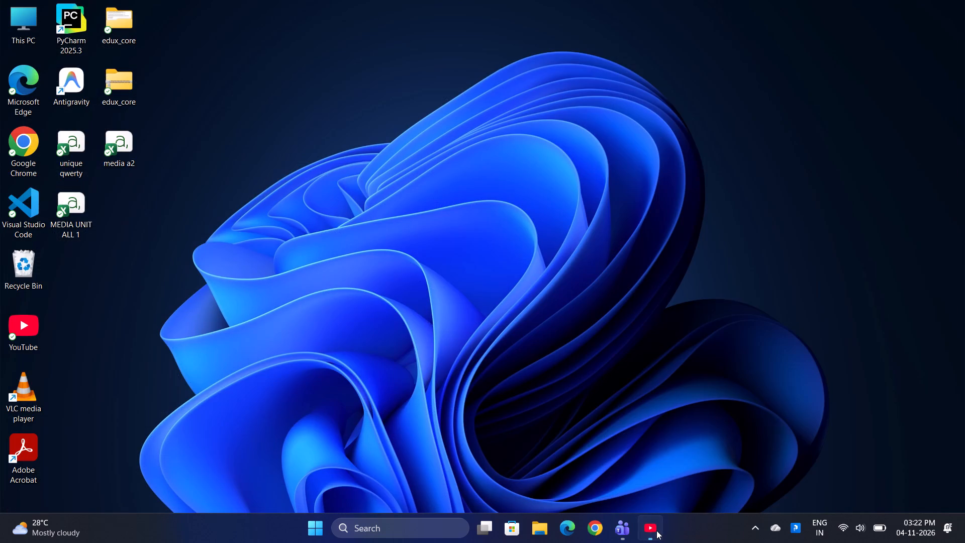
left_click(938, 0)
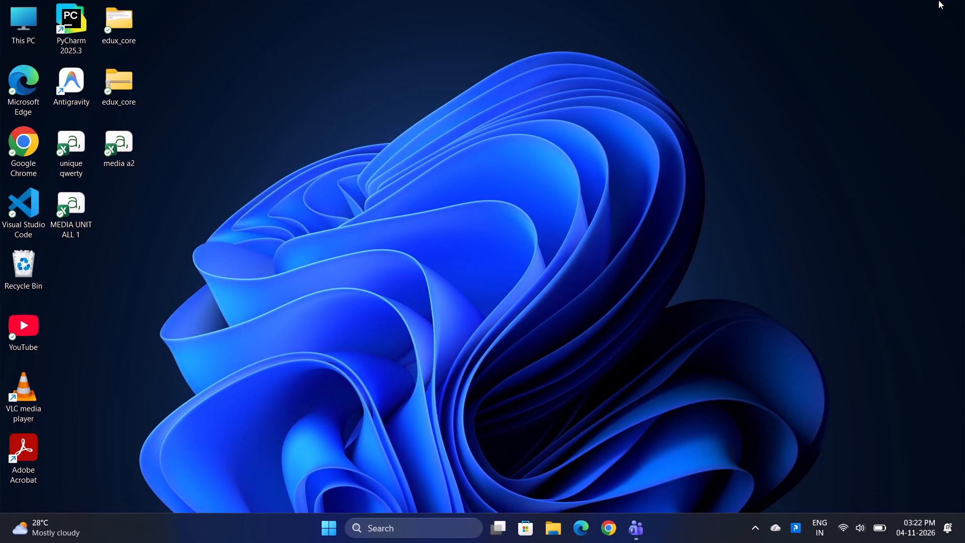
Bring up the Shut Down Windows dialog and choose Restart as the action for the computer.
key("alt+F4")
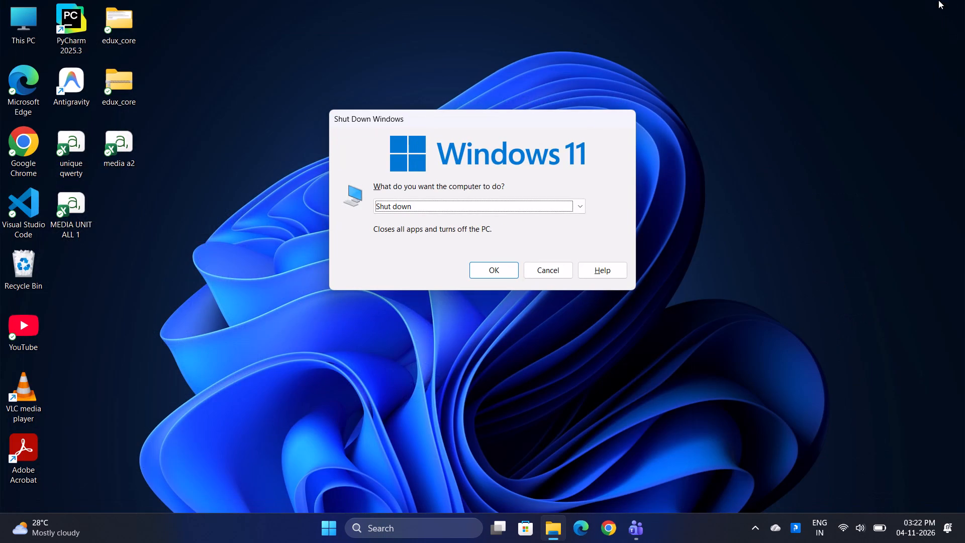
key("Right")
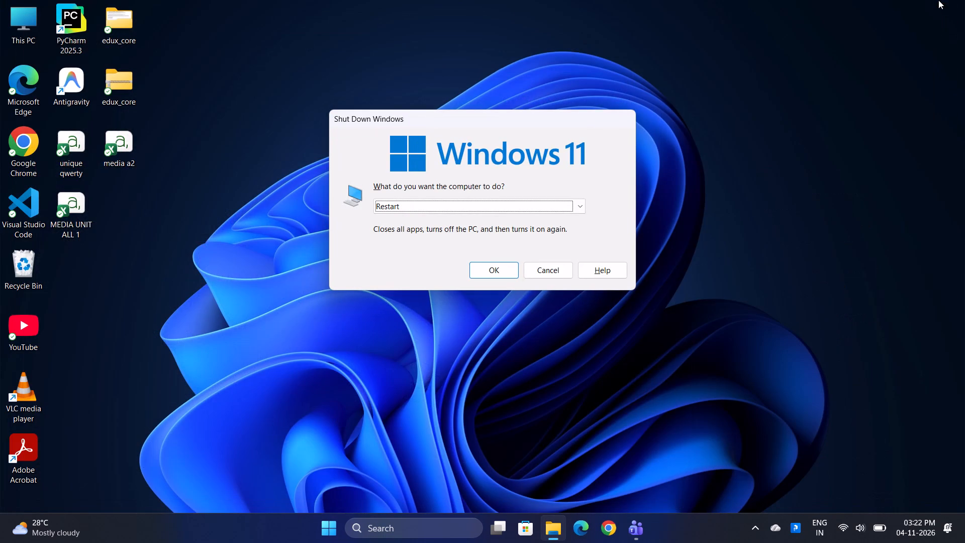